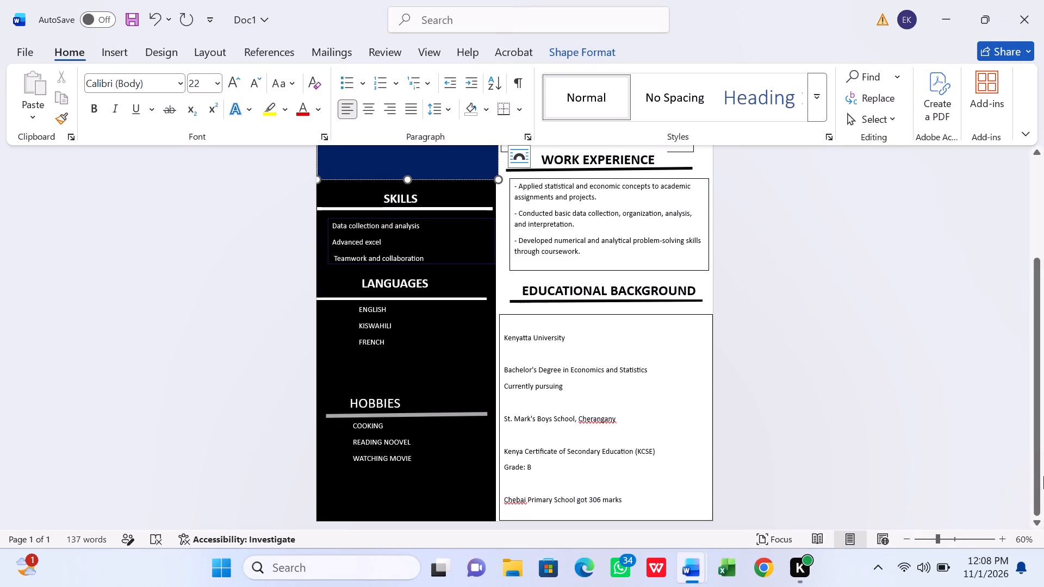
# Close the résumé document, saving its changes as Doc1 in the eliud folder on the Desktop.
pyautogui.click(1042, 515)
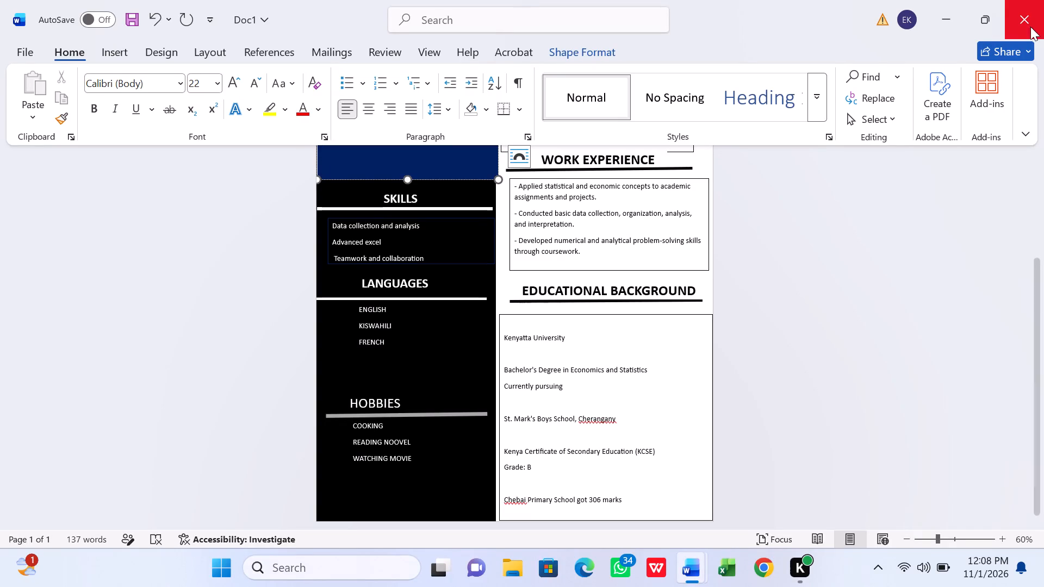
pyautogui.click(1021, 17)
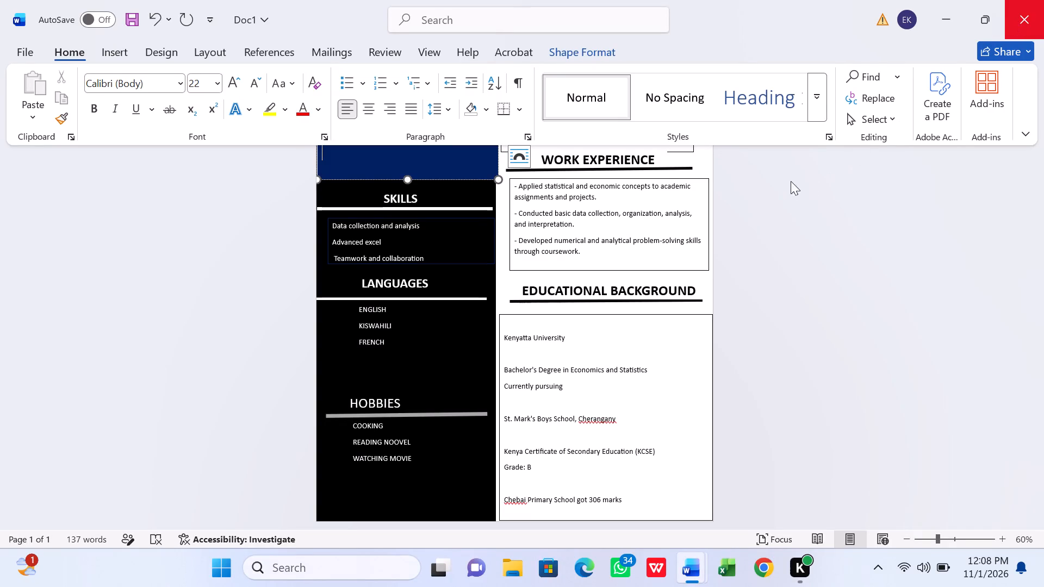
pyautogui.click(1028, 17)
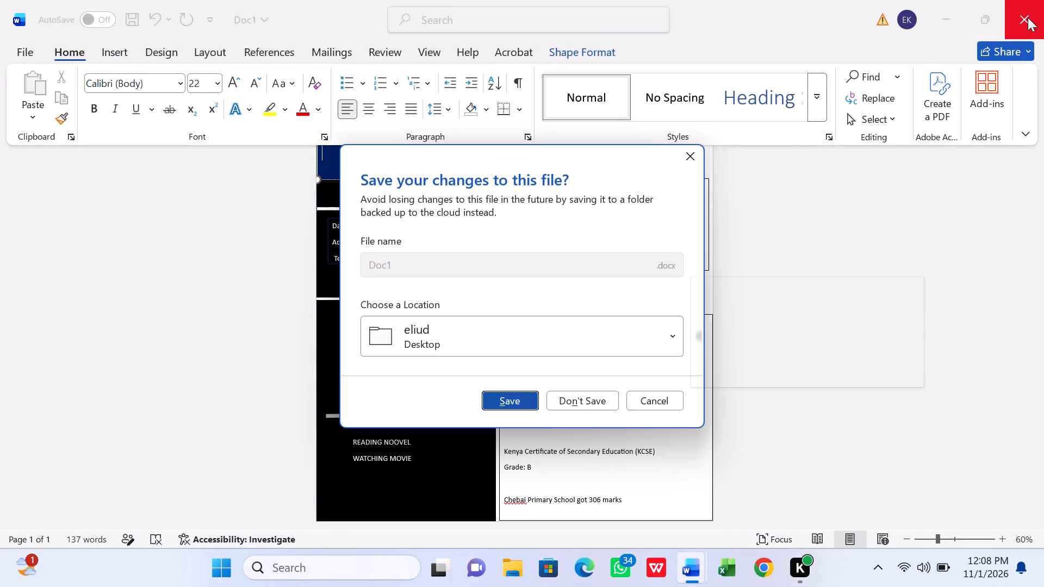
pyautogui.click(509, 398)
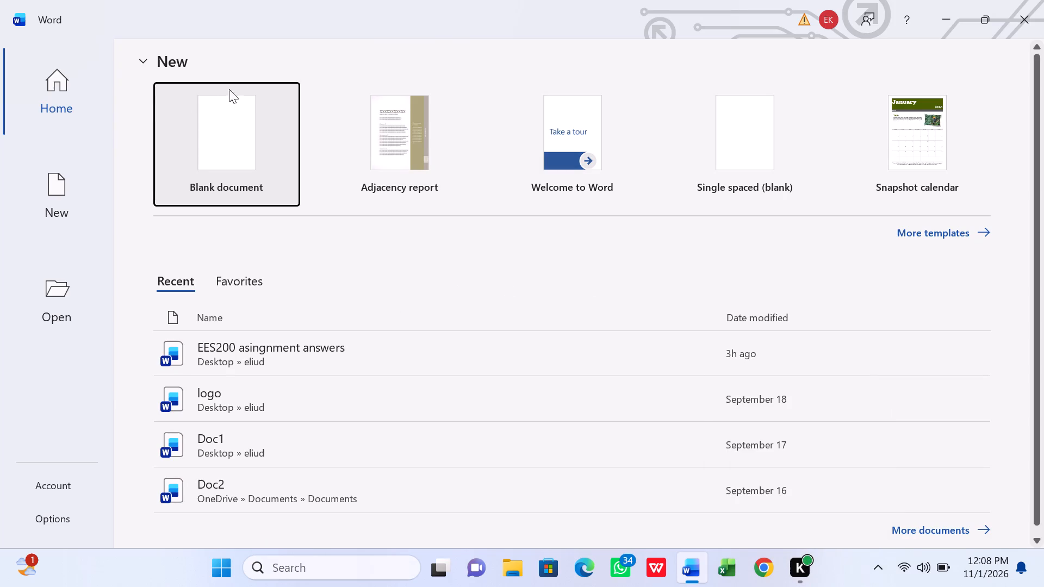
# Create a new blank document.
pyautogui.click(183, 94)
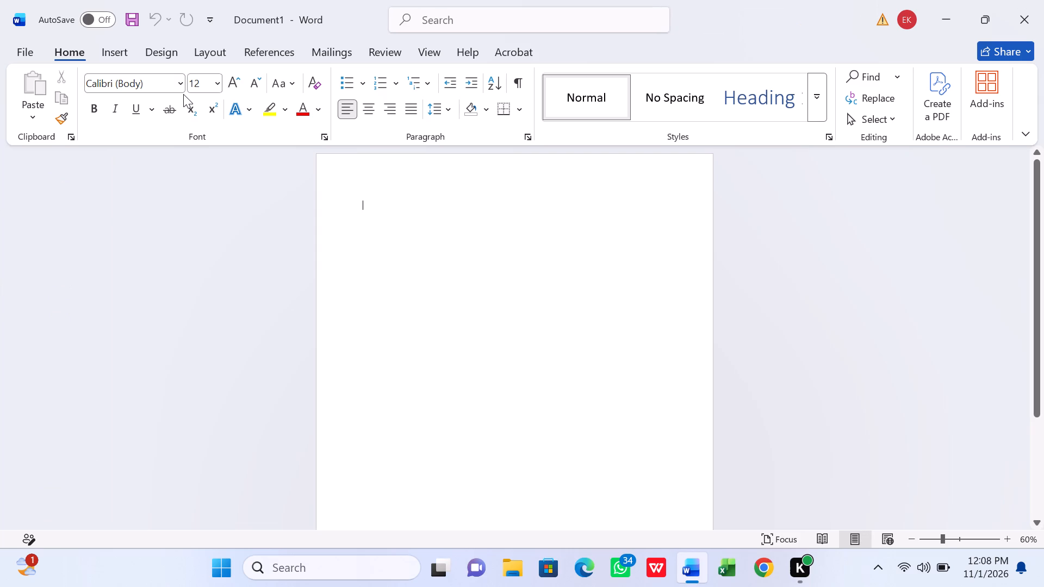
# Enter the title "Statistics and probability" on the first line of the blank page.
pyautogui.click(351, 193)
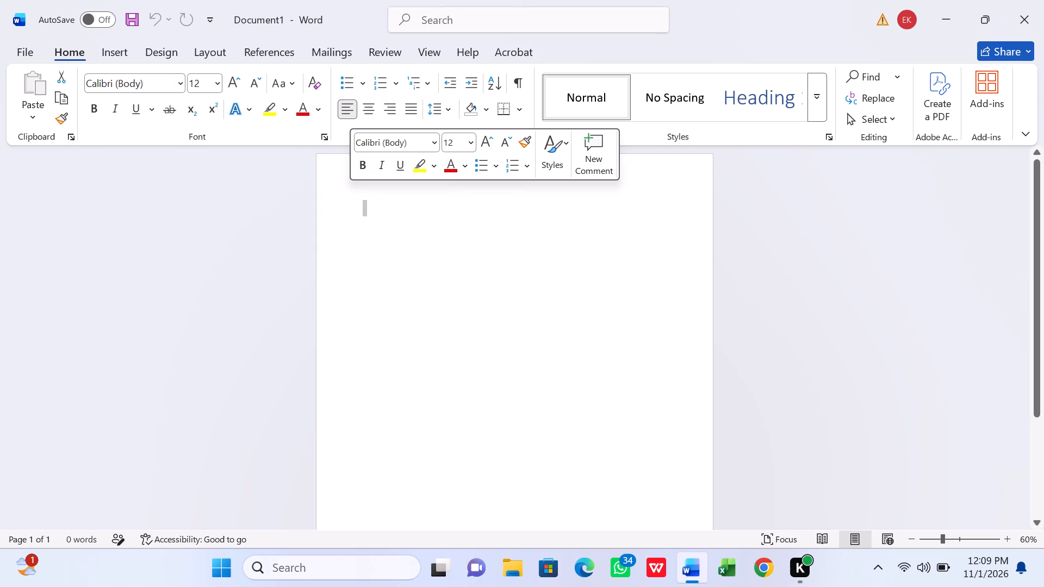
pyautogui.click(378, 208)
pyautogui.click(364, 196)
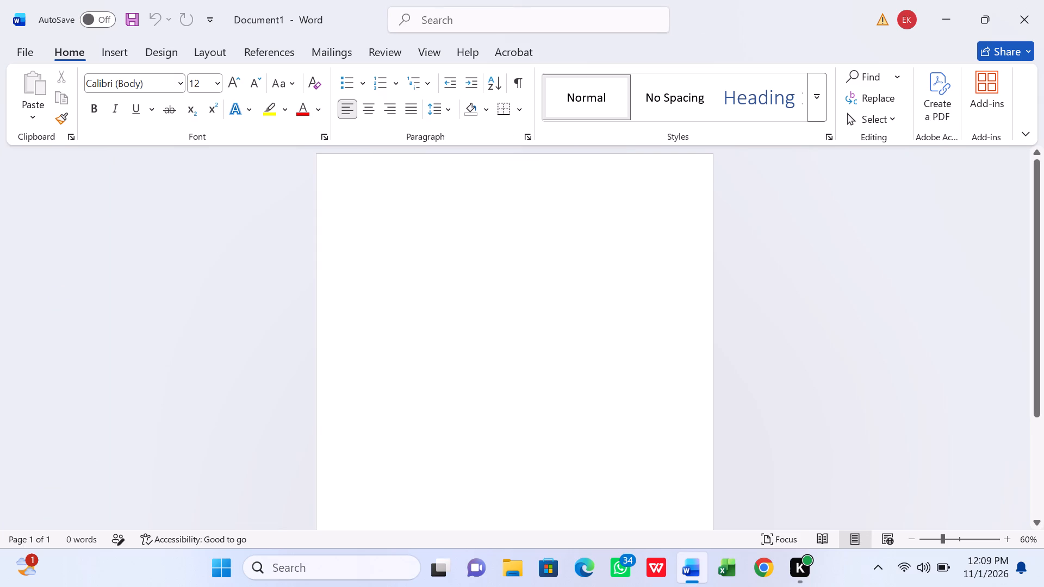
pyautogui.write('sts')
pyautogui.press('BackSpace')
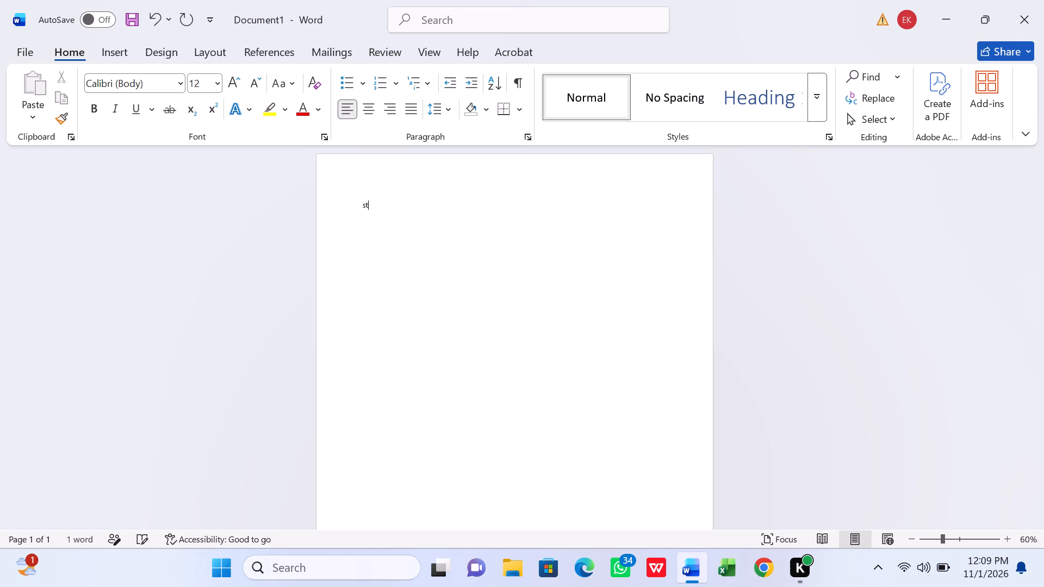
pyautogui.press('a')
pyautogui.write('tistics a')
pyautogui.write('nd probaability')
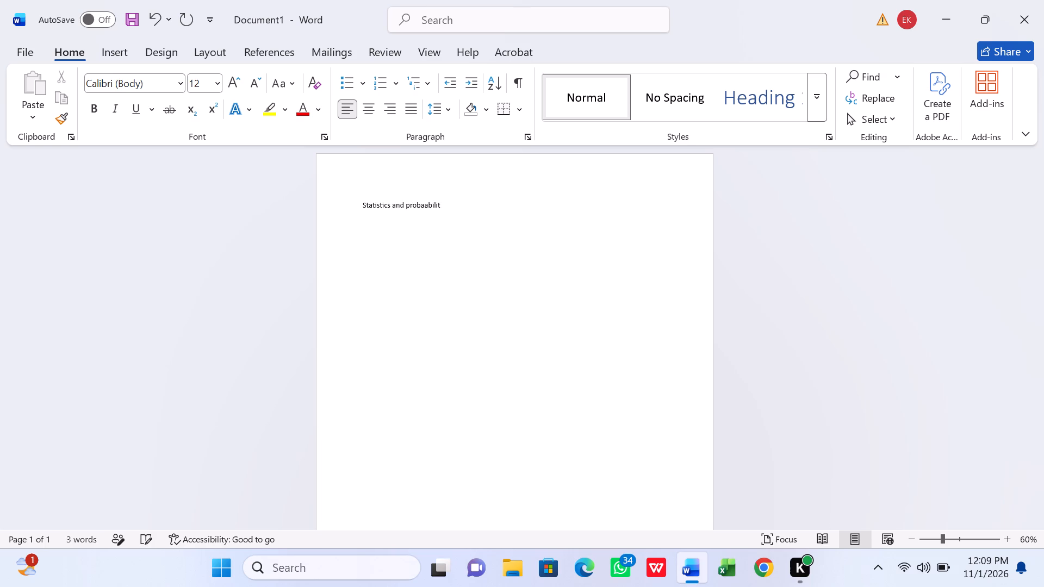
# Format the title "Statistics and probability" as bold, italic, underlined, 18 pt and centred.
pyautogui.click(449, 207)
pyautogui.moveTo(449, 207); pyautogui.dragTo(396, 201)
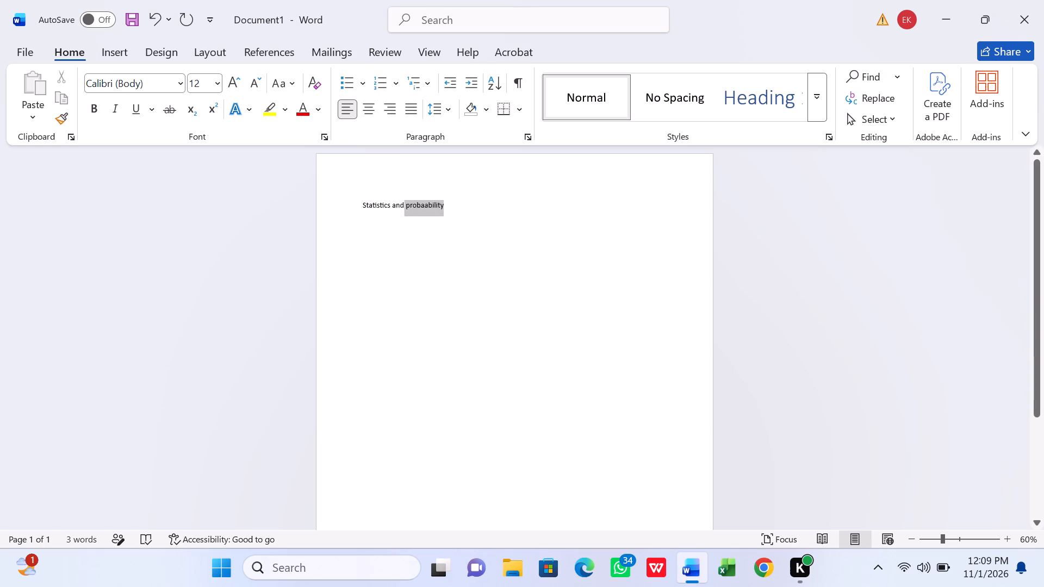
pyautogui.moveTo(396, 201); pyautogui.dragTo(358, 203)
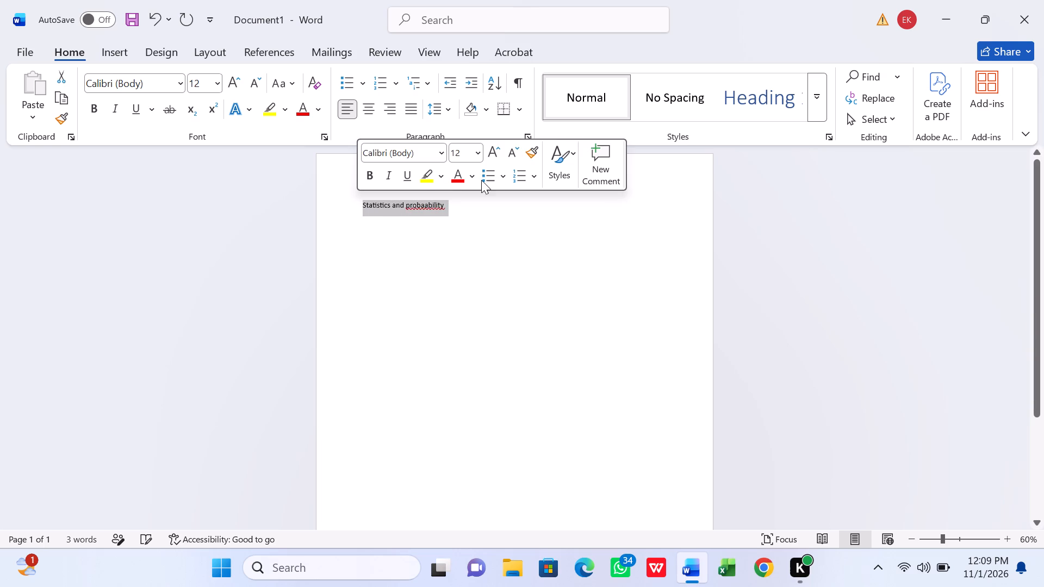
pyautogui.click(370, 176)
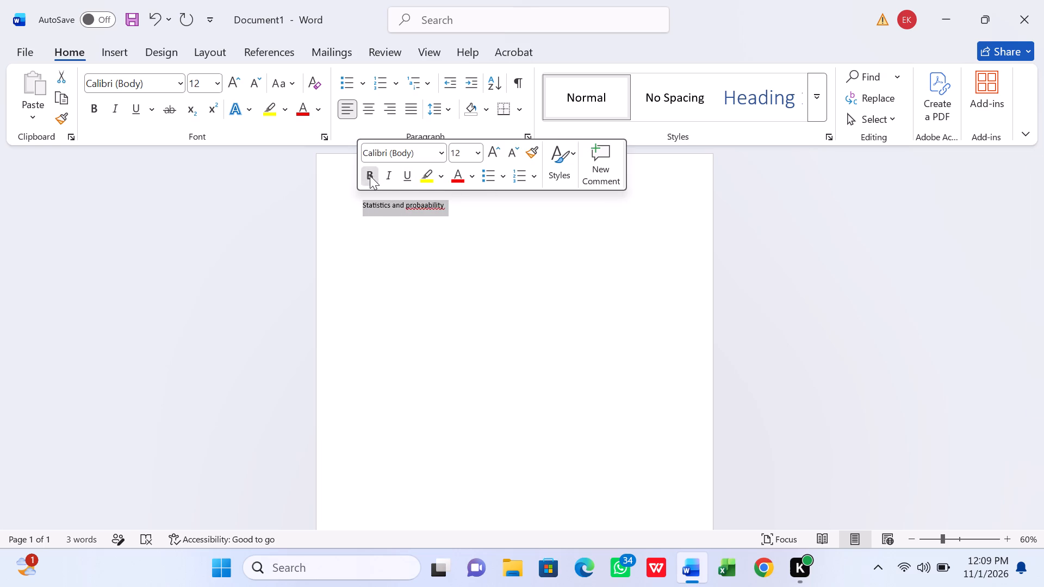
pyautogui.click(388, 173)
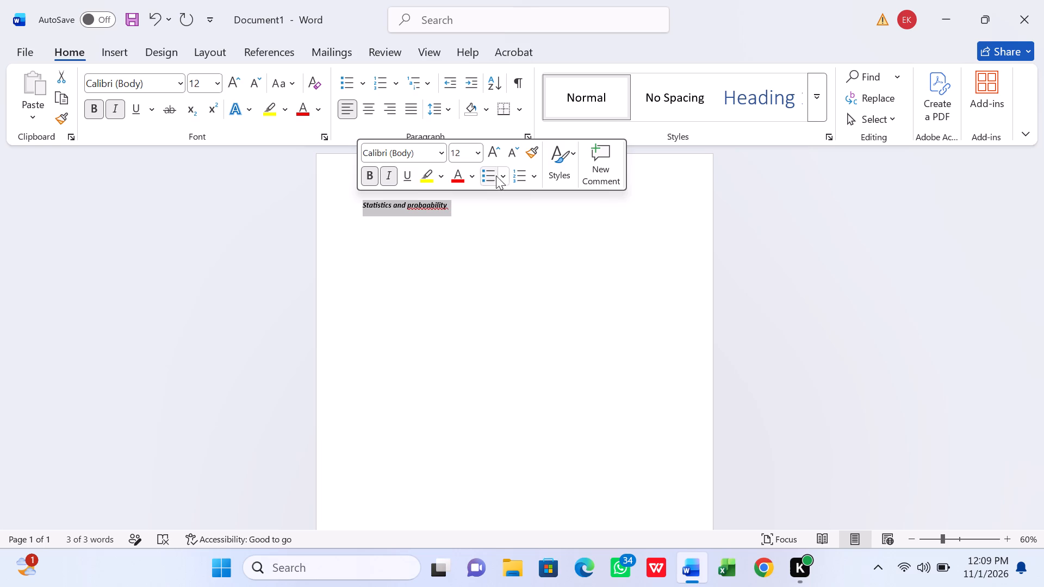
pyautogui.click(407, 178)
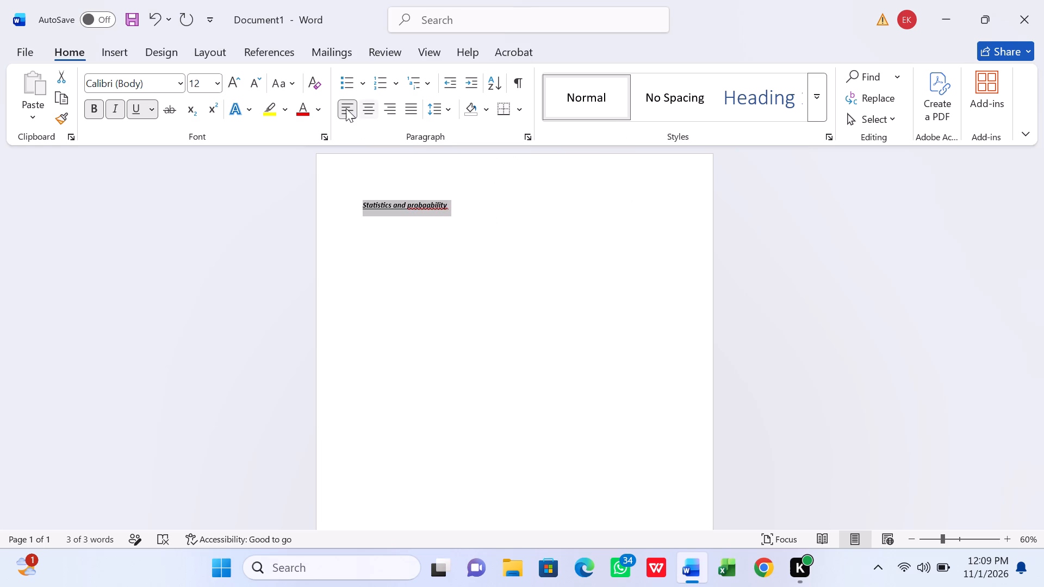
pyautogui.click(237, 74)
pyautogui.click(237, 74)
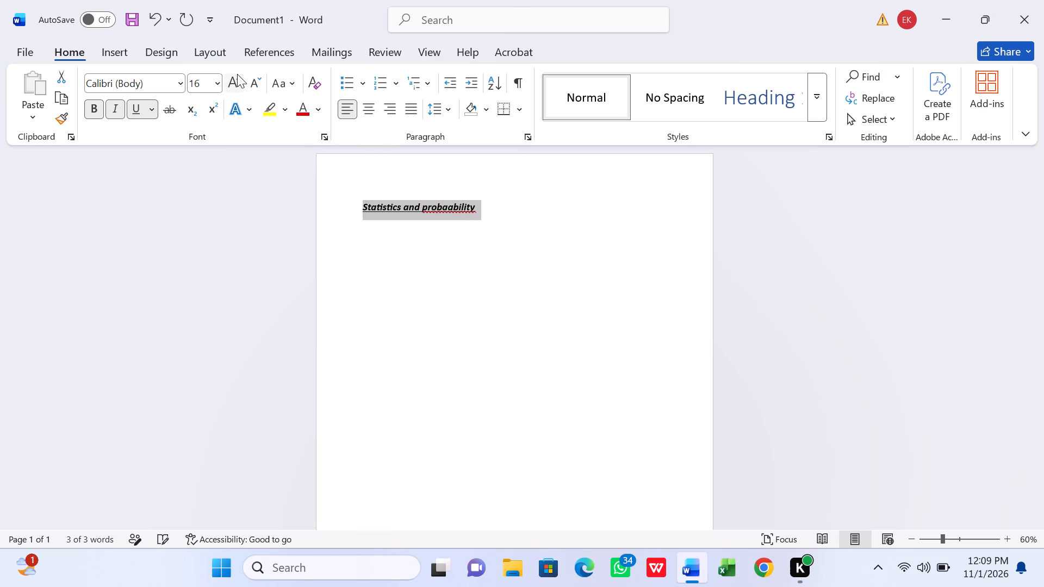
pyautogui.click(237, 74)
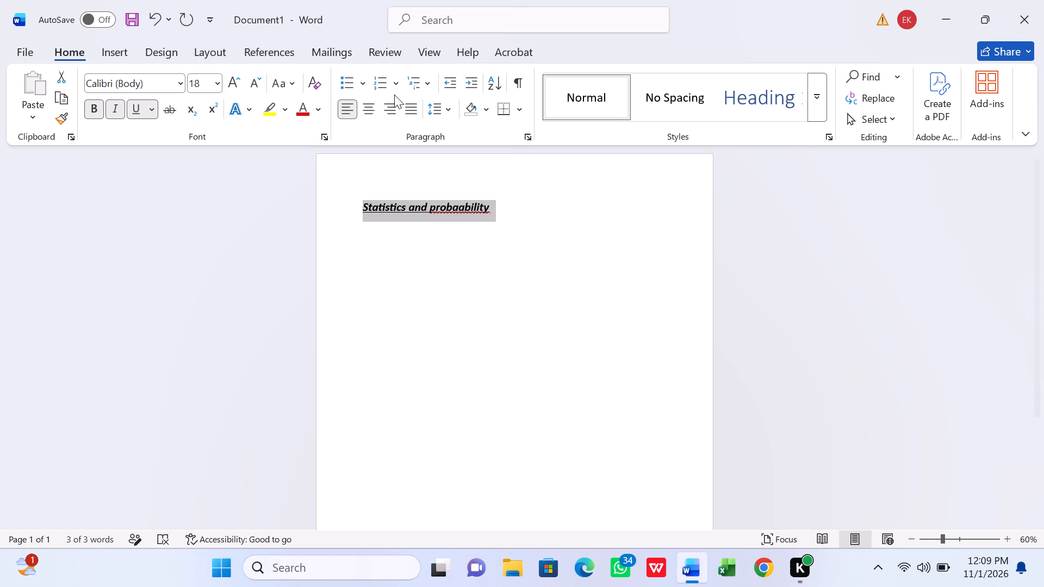
pyautogui.click(370, 108)
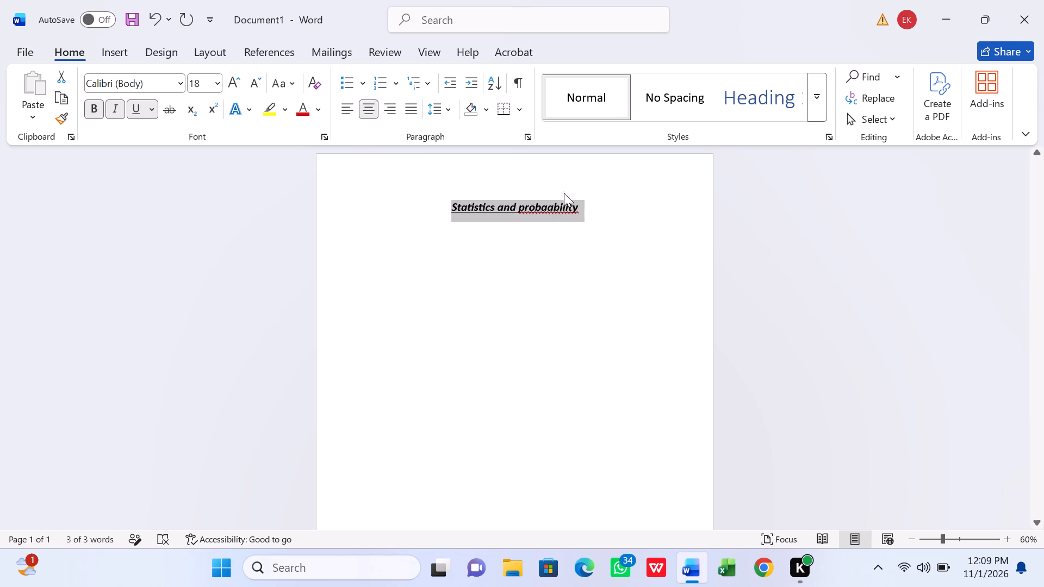
# Start a new line below the title and turn off underline, italic and bold for it.
pyautogui.click(594, 210)
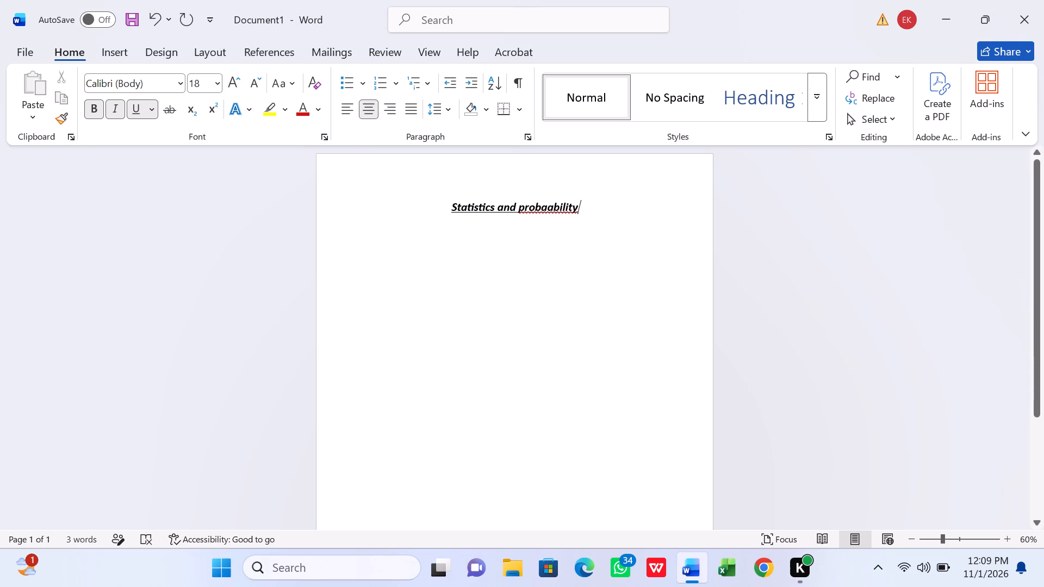
pyautogui.press('Return')
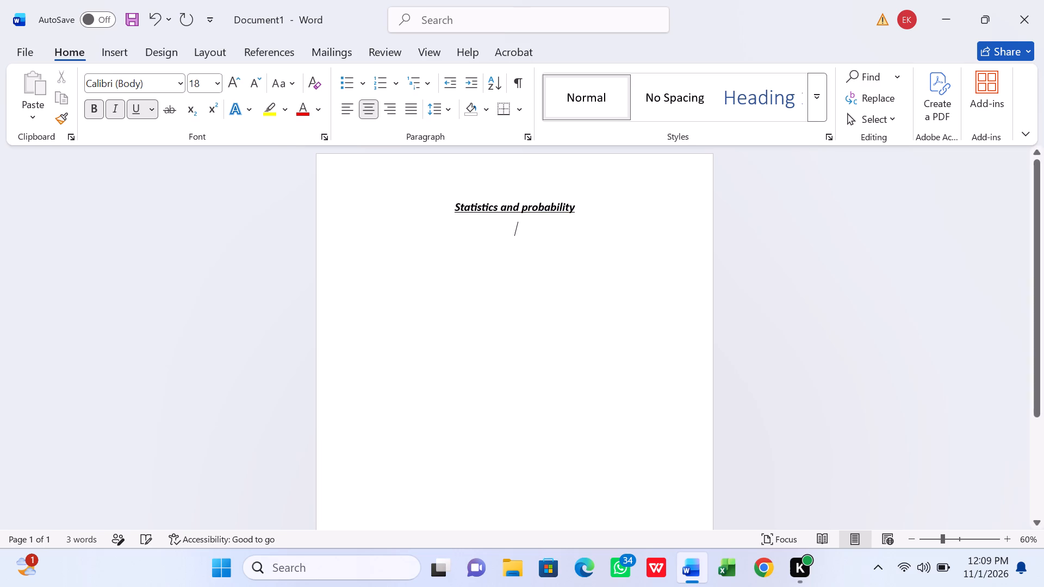
pyautogui.click(132, 104)
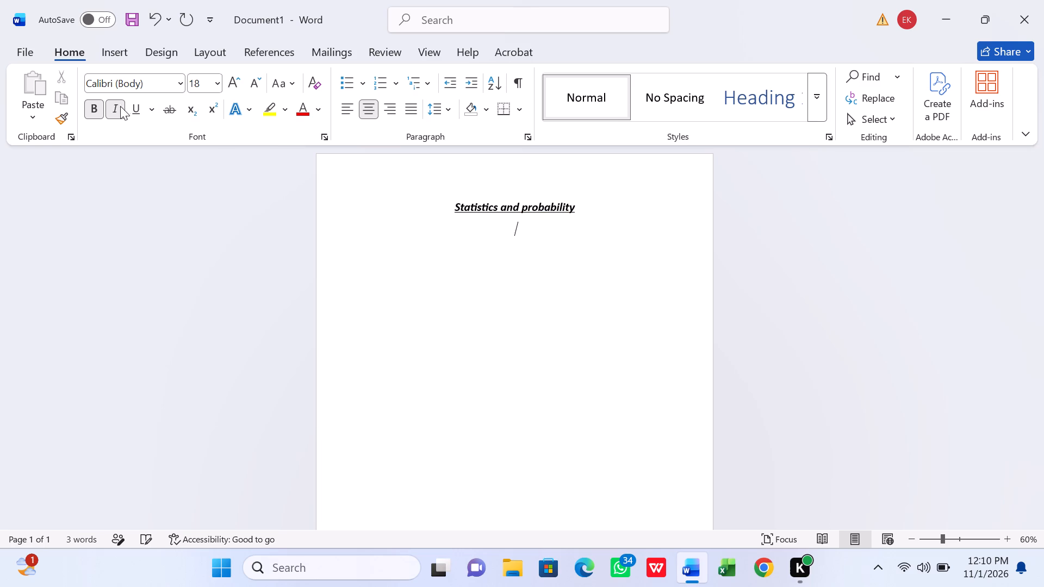
pyautogui.click(113, 107)
pyautogui.click(91, 104)
pyautogui.click(530, 237)
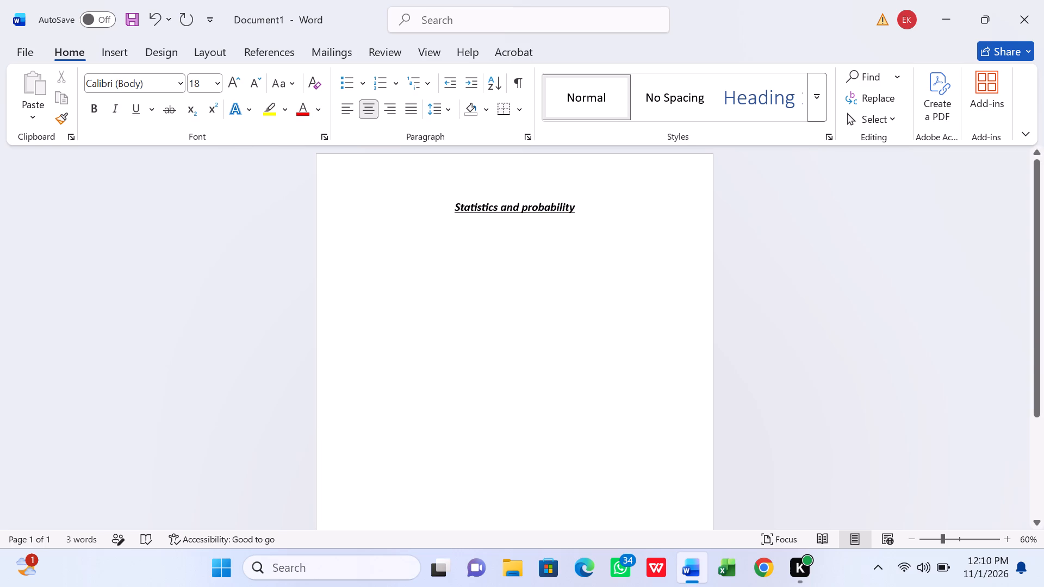
# Write "Descrete random variable-" on the line below the title.
pyautogui.write('des')
pyautogui.write('cre')
pyautogui.write('te')
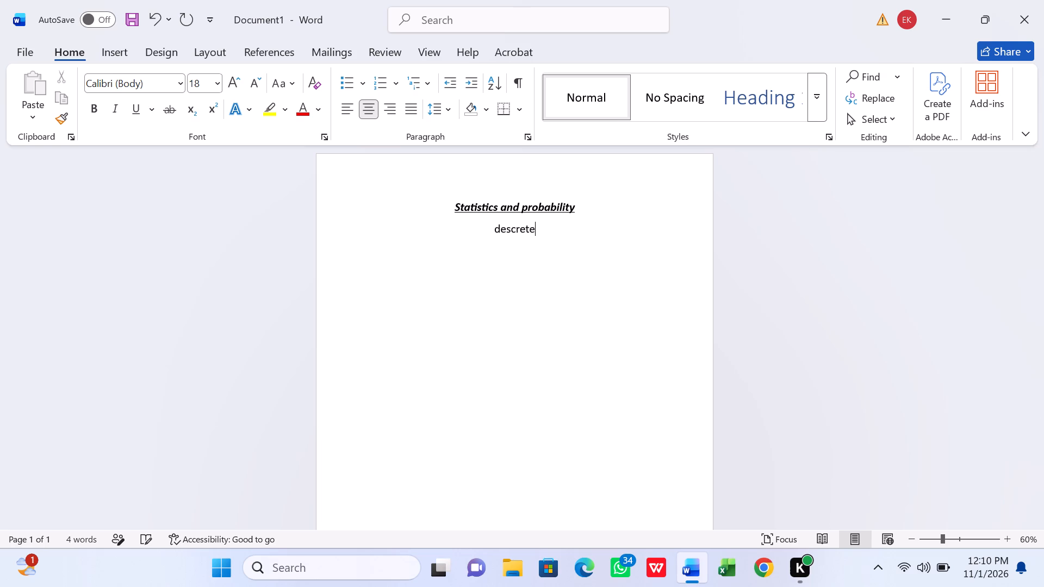
pyautogui.press('space')
pyautogui.write('random')
pyautogui.press('space')
pyautogui.press('BackSpace')
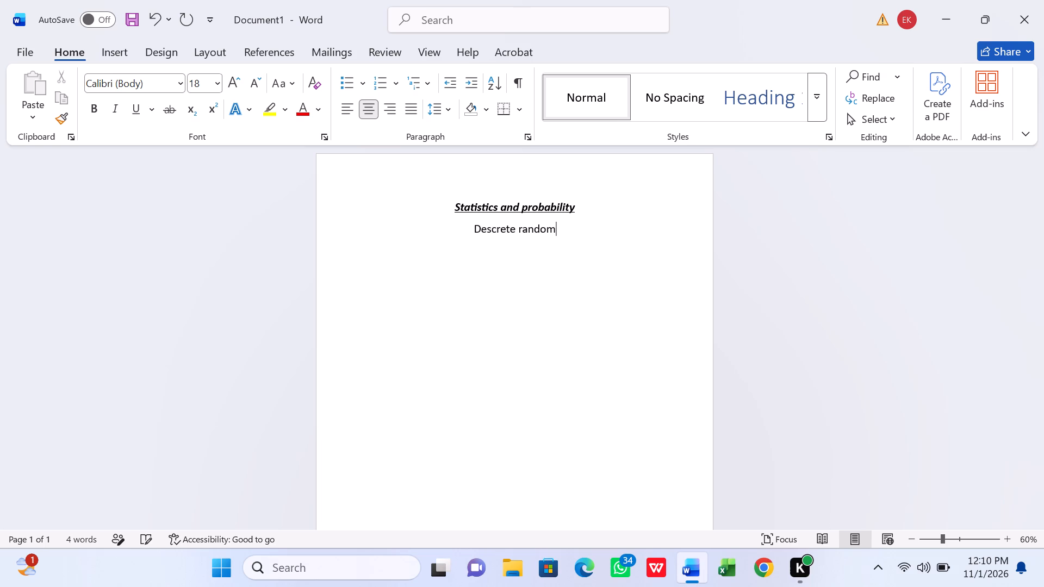
pyautogui.press('space')
pyautogui.write('va')
pyautogui.write('riable')
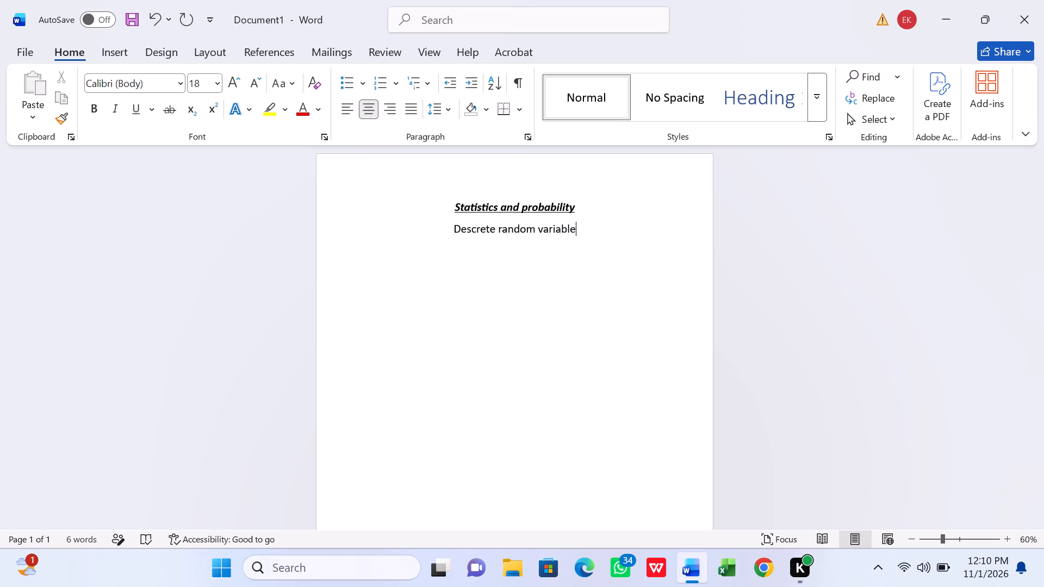
pyautogui.press('-')
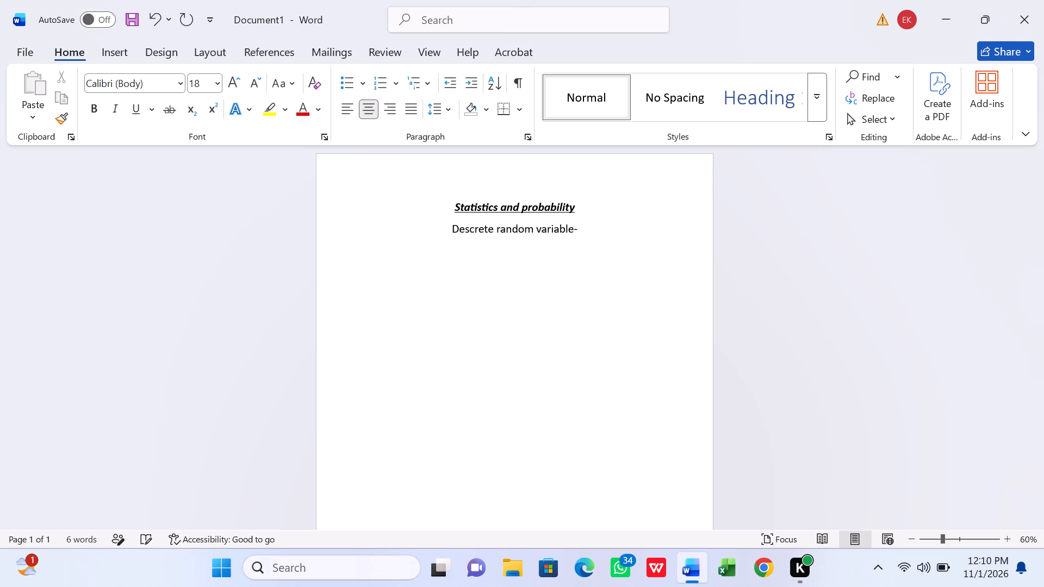
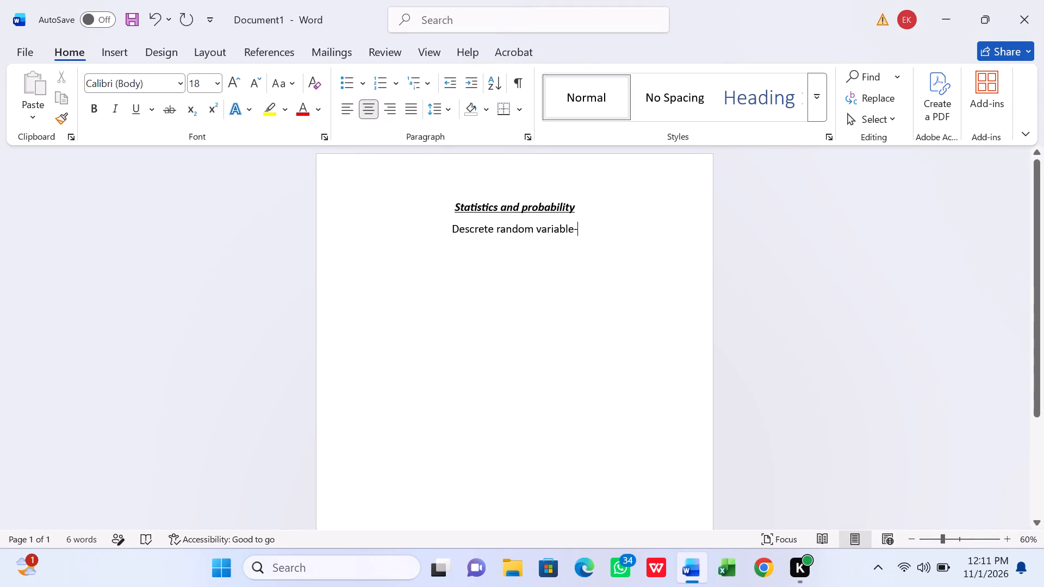
# Complete the "Descrete random variable-" line with "if it assume any countable or finite numbers on real line" and end the paragraph.
pyautogui.write('if it assume any')
pyautogui.press('space')
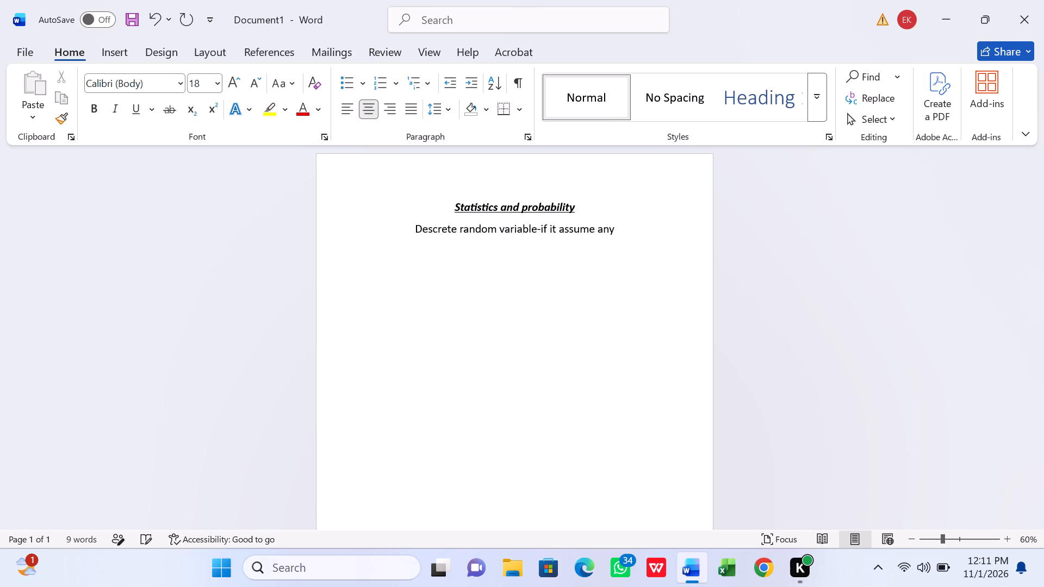
pyautogui.write('countable o')
pyautogui.write('r finite')
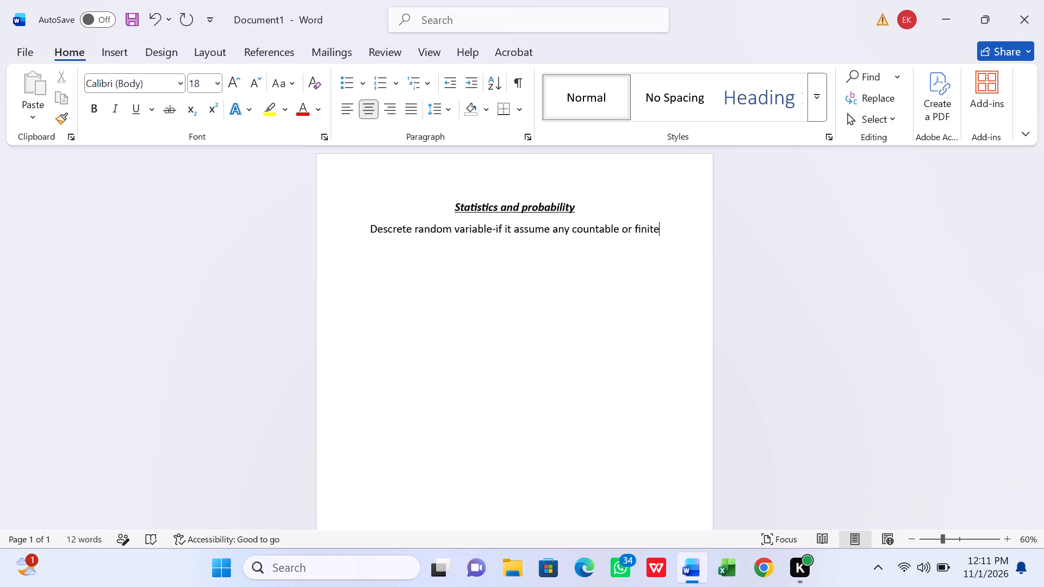
pyautogui.press('space')
pyautogui.write('number')
pyautogui.press('s')
pyautogui.press('space')
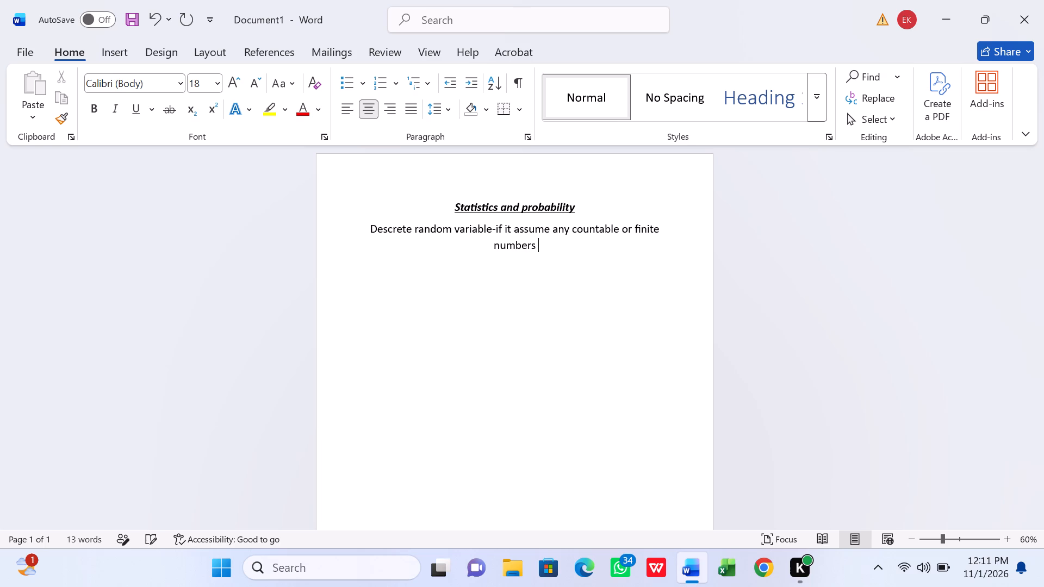
pyautogui.write('o')
pyautogui.write('n rea')
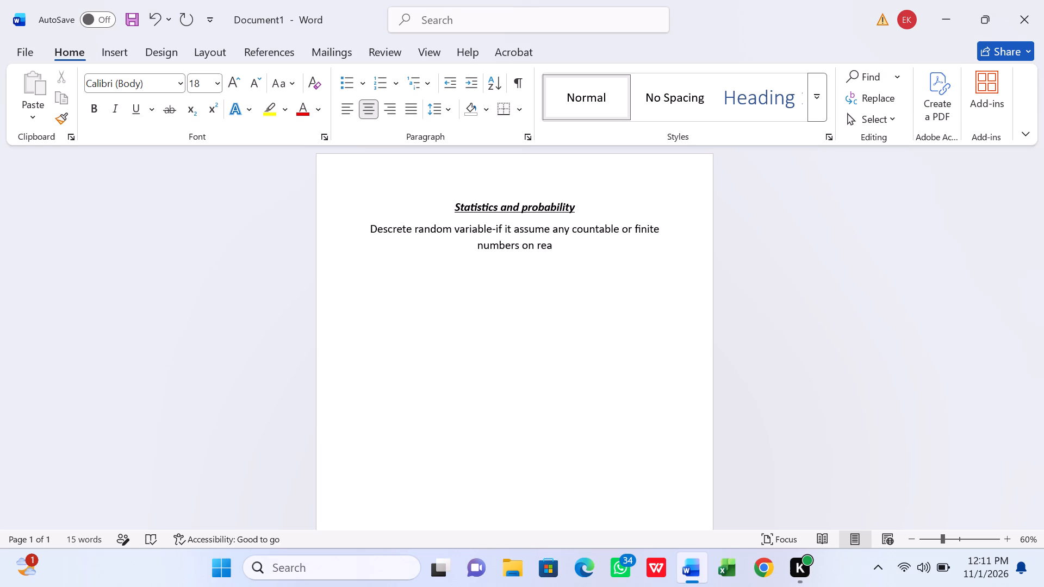
pyautogui.write('l')
pyautogui.press('space')
pyautogui.write('line')
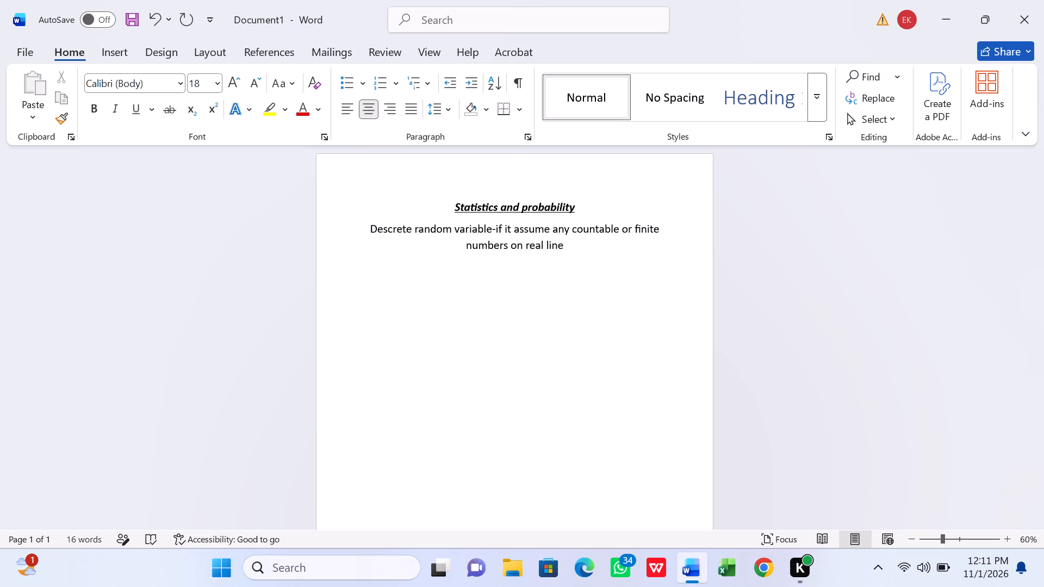
pyautogui.press('Return')
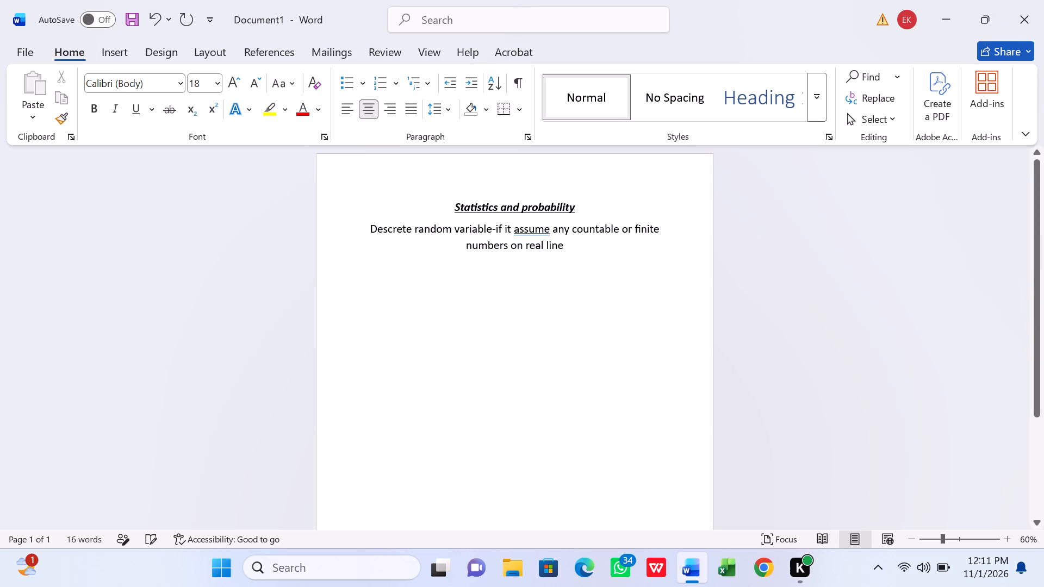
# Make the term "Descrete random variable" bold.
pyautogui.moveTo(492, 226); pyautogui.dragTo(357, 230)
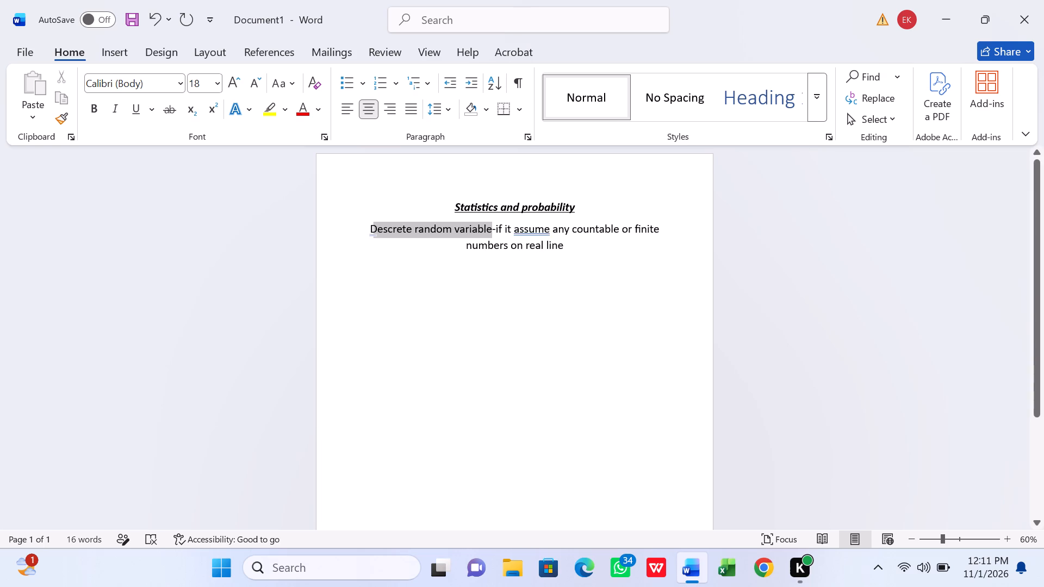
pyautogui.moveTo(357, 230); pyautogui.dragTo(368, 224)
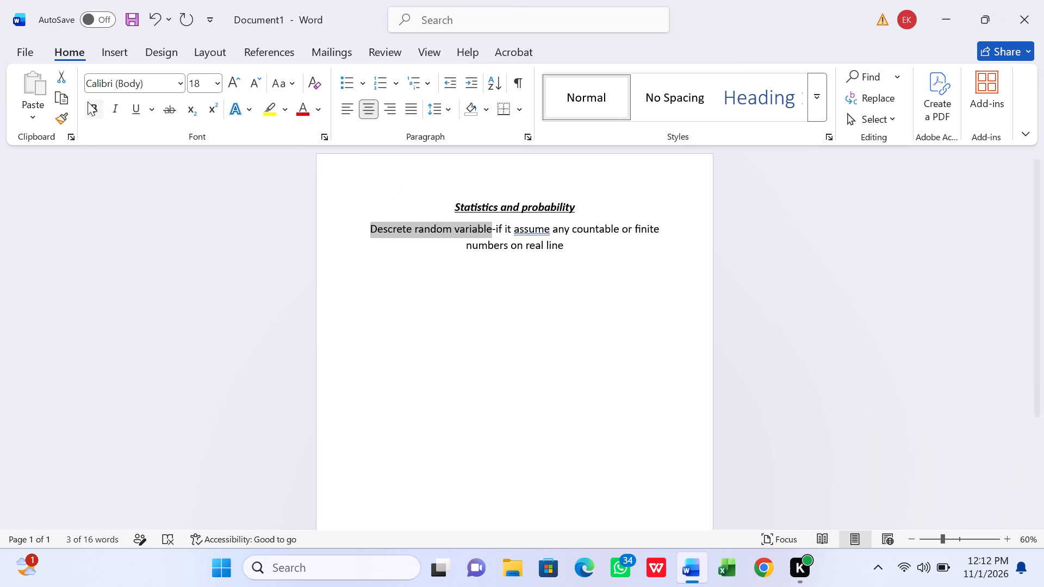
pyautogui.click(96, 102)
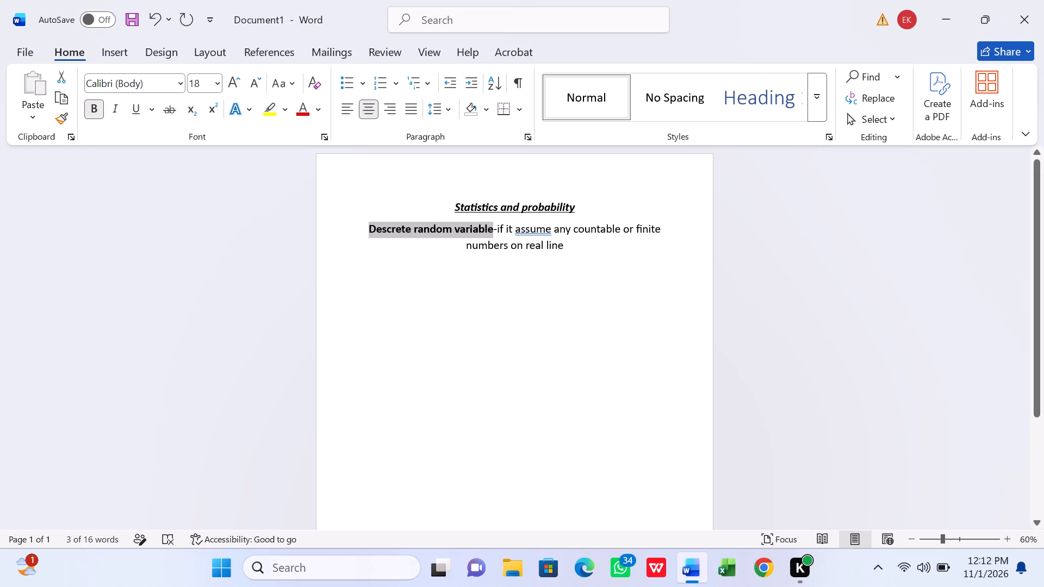
# Write "Continuous random variable" on a new line below the definition of the first term.
pyautogui.click(569, 243)
pyautogui.press('Return')
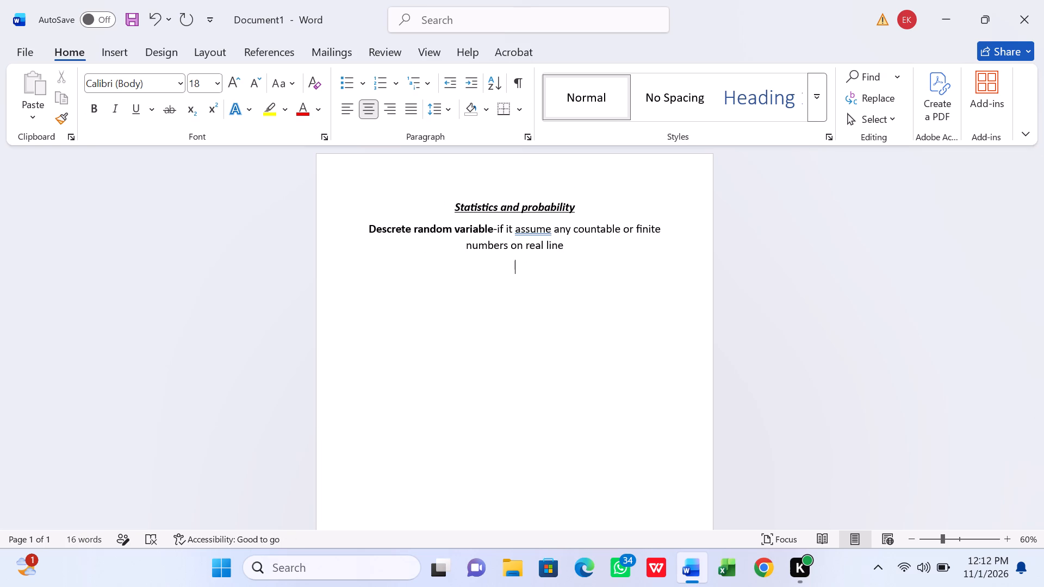
pyautogui.write('con')
pyautogui.write('tinou')
pyautogui.write('s t')
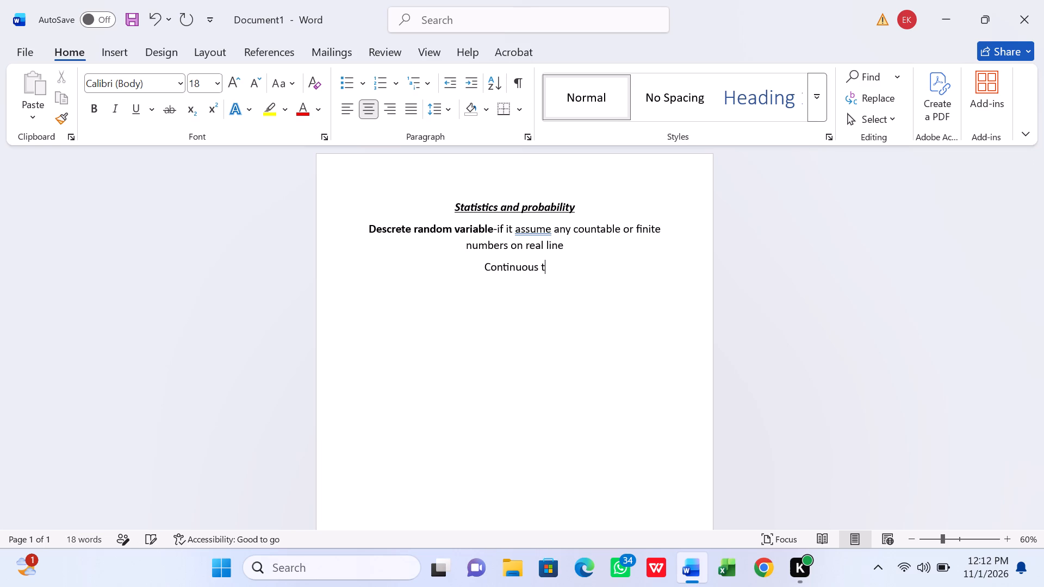
pyautogui.press('BackSpace')
pyautogui.write('random')
pyautogui.press('space')
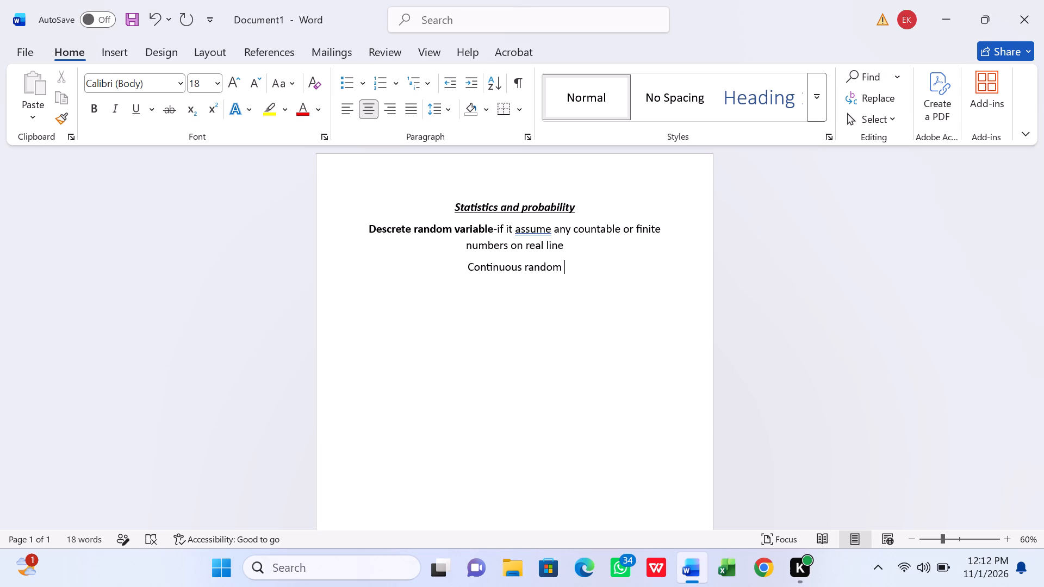
pyautogui.write('var')
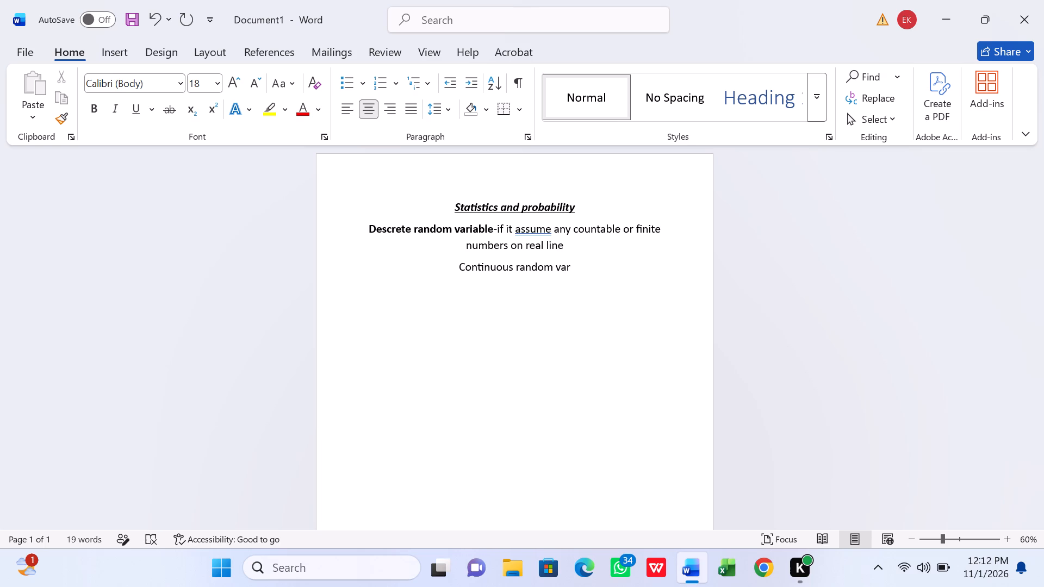
pyautogui.write('iable')
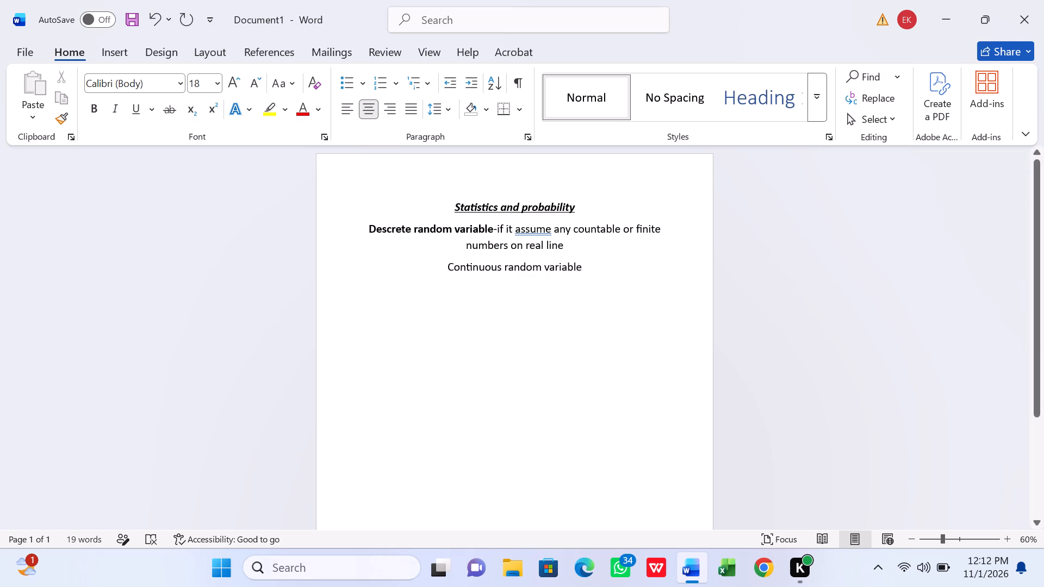
# Remove bold from the title, the first definition and "Continuous random variable" together.
pyautogui.moveTo(579, 270); pyautogui.dragTo(472, 261)
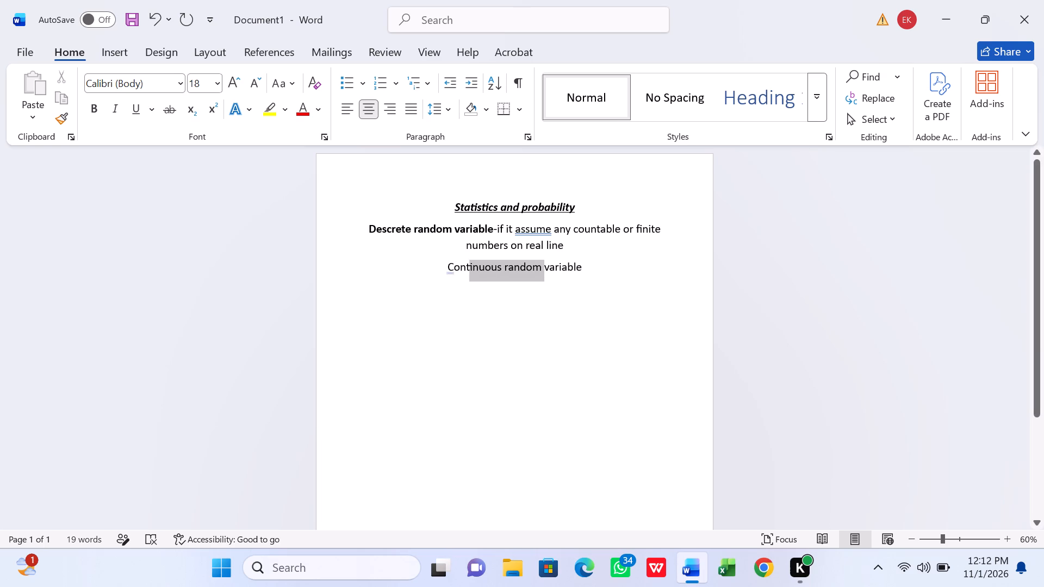
pyautogui.moveTo(472, 261); pyautogui.dragTo(596, 254)
pyautogui.click(578, 266)
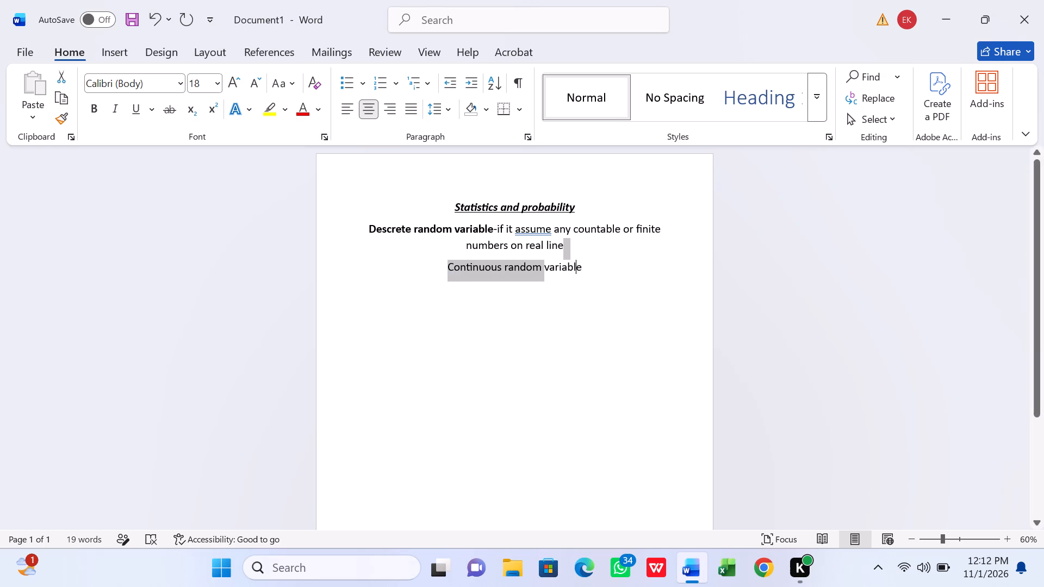
pyautogui.moveTo(586, 267); pyautogui.dragTo(448, 273)
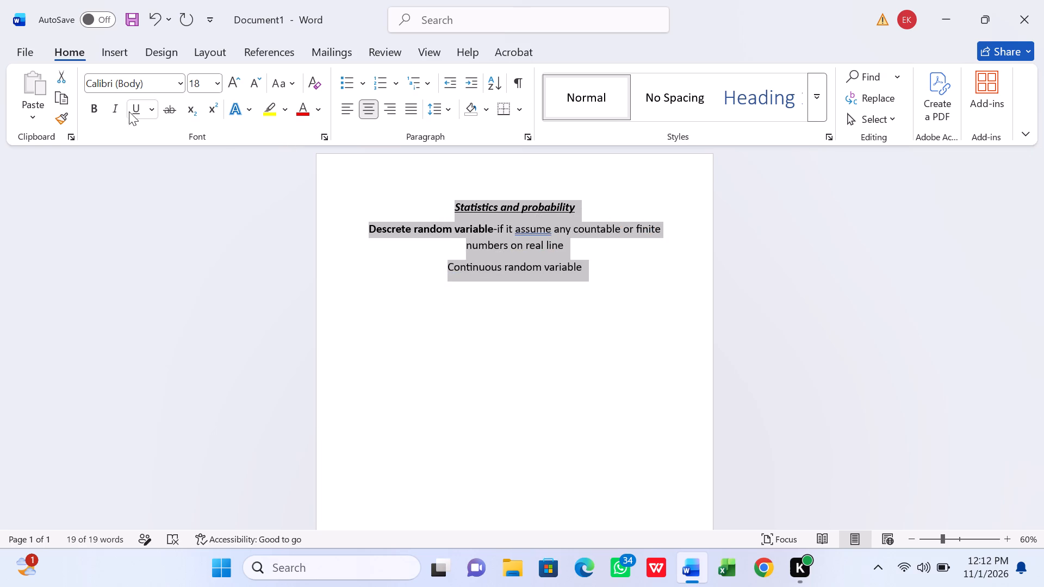
pyautogui.click(96, 105)
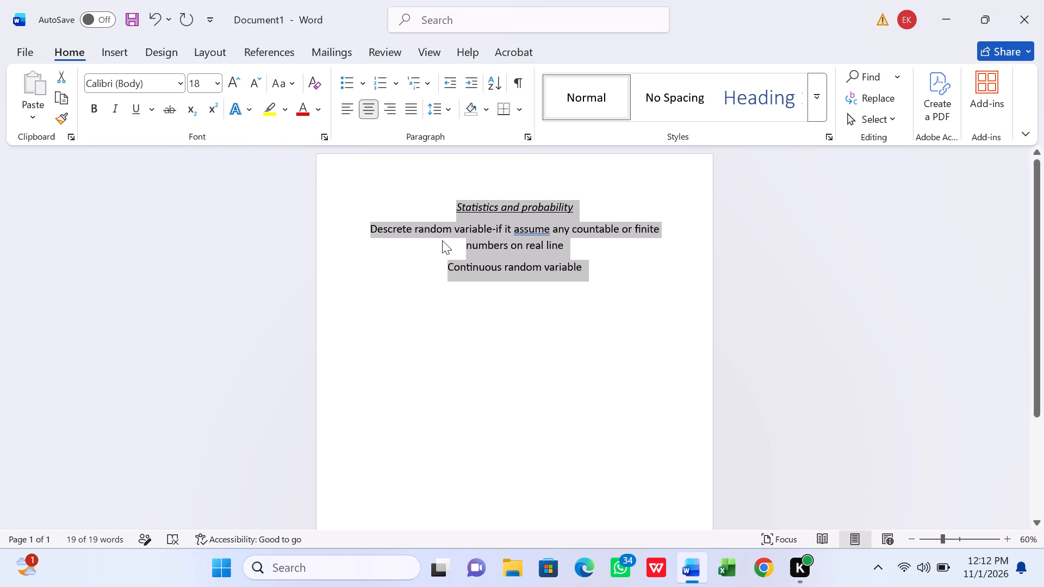
pyautogui.click(607, 271)
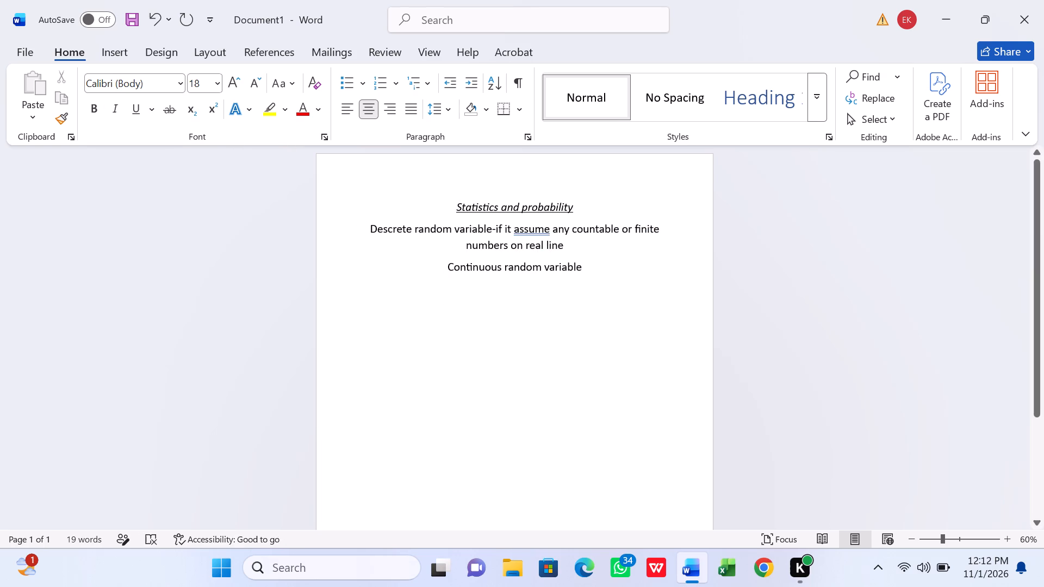
# Make the line "Continuous random variable" bold.
pyautogui.moveTo(582, 265); pyautogui.dragTo(460, 277)
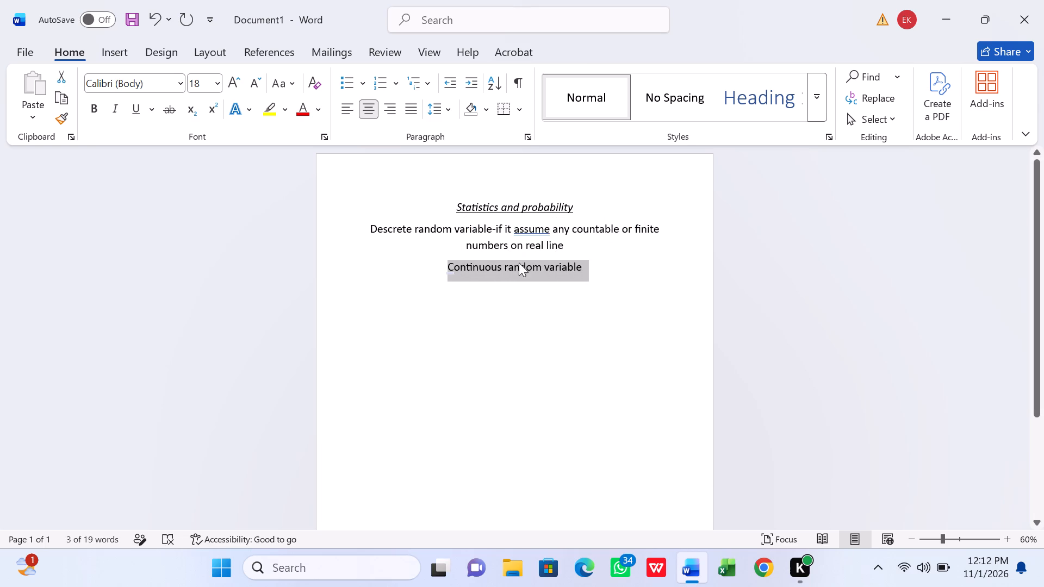
pyautogui.click(94, 114)
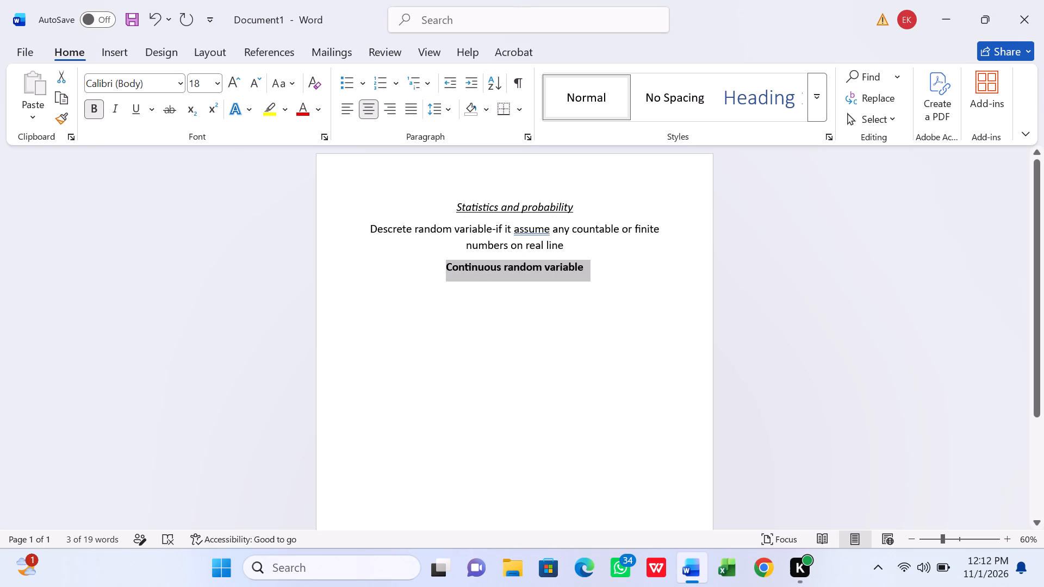
# Copy the bold formatting of "Continuous random variable" onto the term "Descrete random variable" with Format Painter.
pyautogui.click(59, 118)
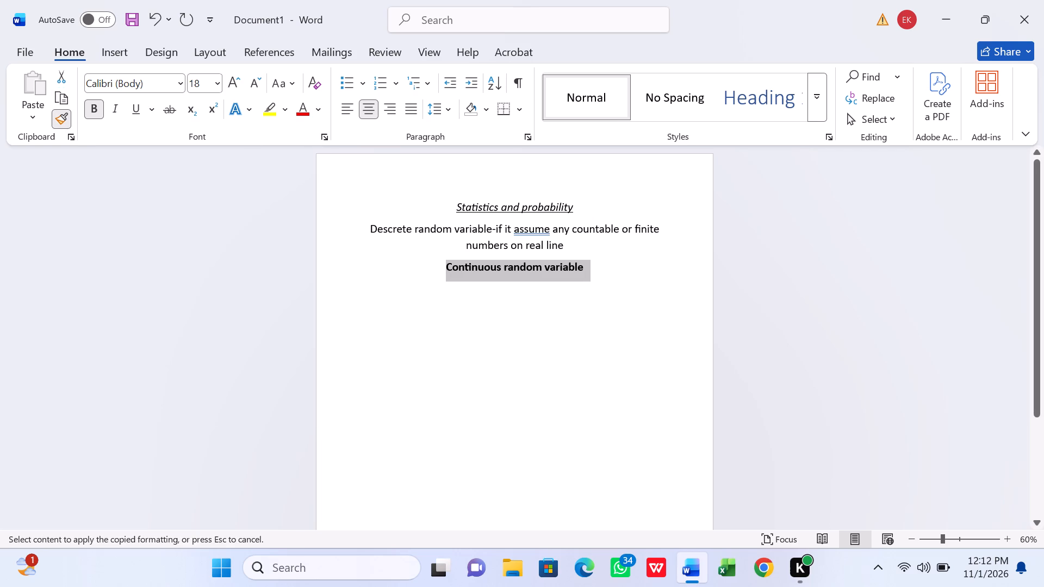
pyautogui.moveTo(493, 222); pyautogui.dragTo(480, 224)
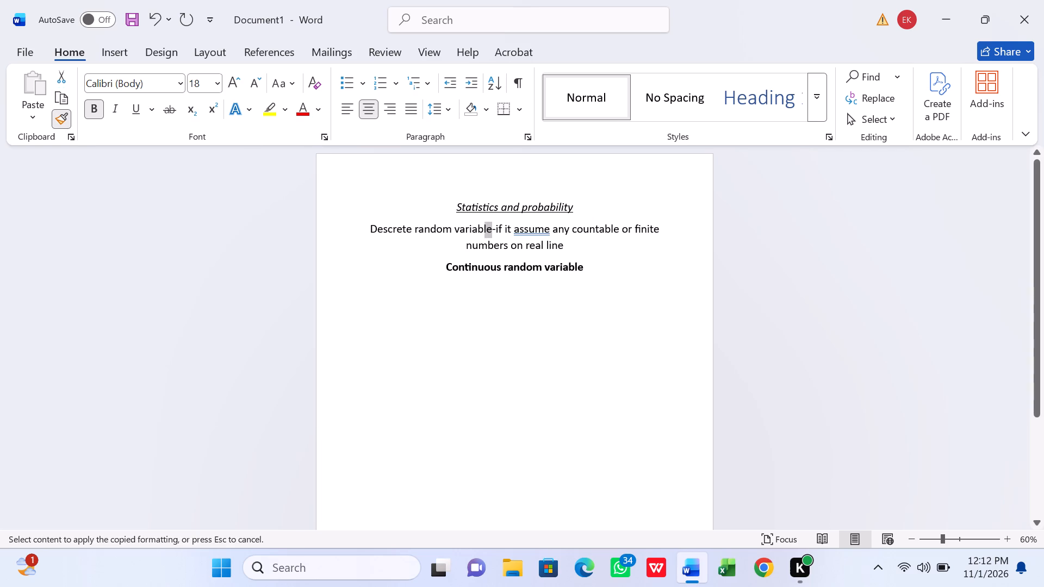
pyautogui.moveTo(480, 224); pyautogui.dragTo(389, 233)
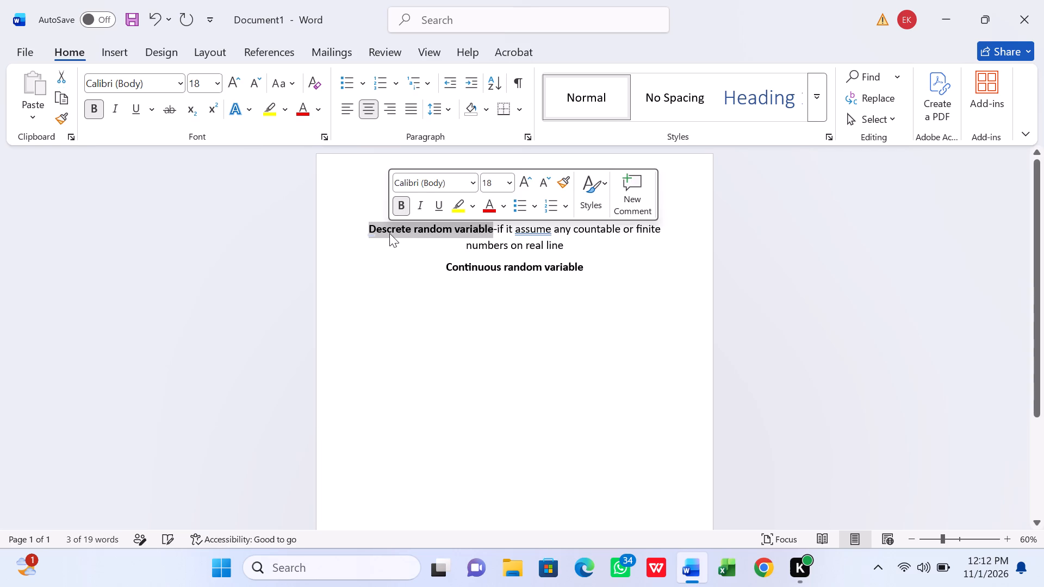
pyautogui.click(391, 270)
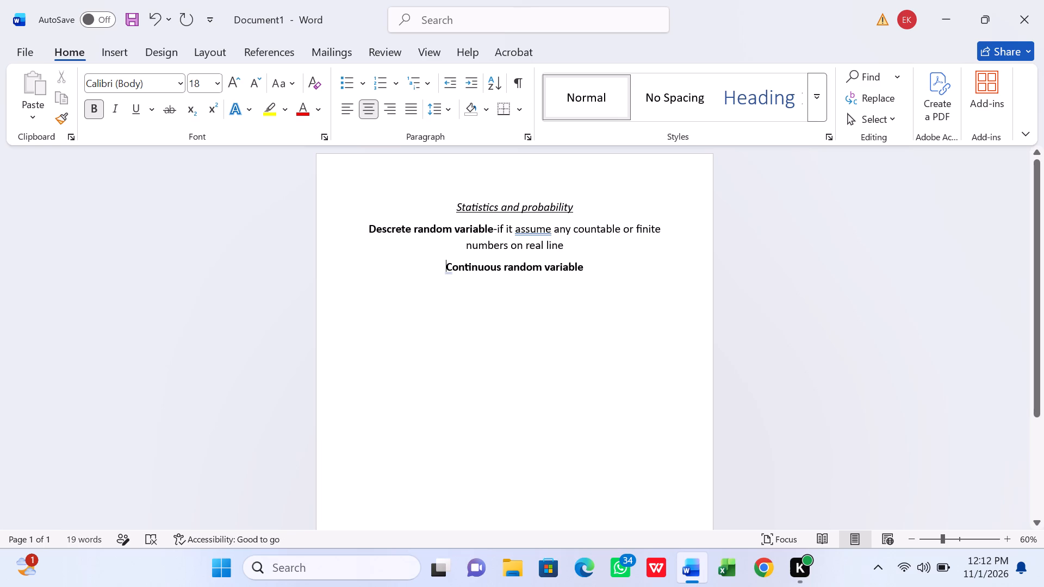
# Add a hyphen directly after "Continuous random variable".
pyautogui.click(588, 271)
pyautogui.press('-')
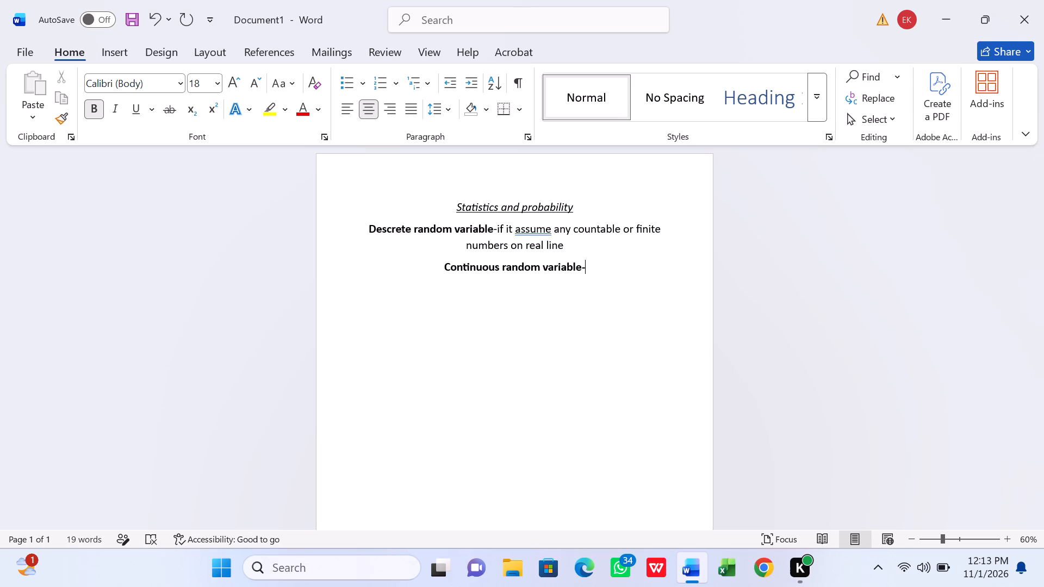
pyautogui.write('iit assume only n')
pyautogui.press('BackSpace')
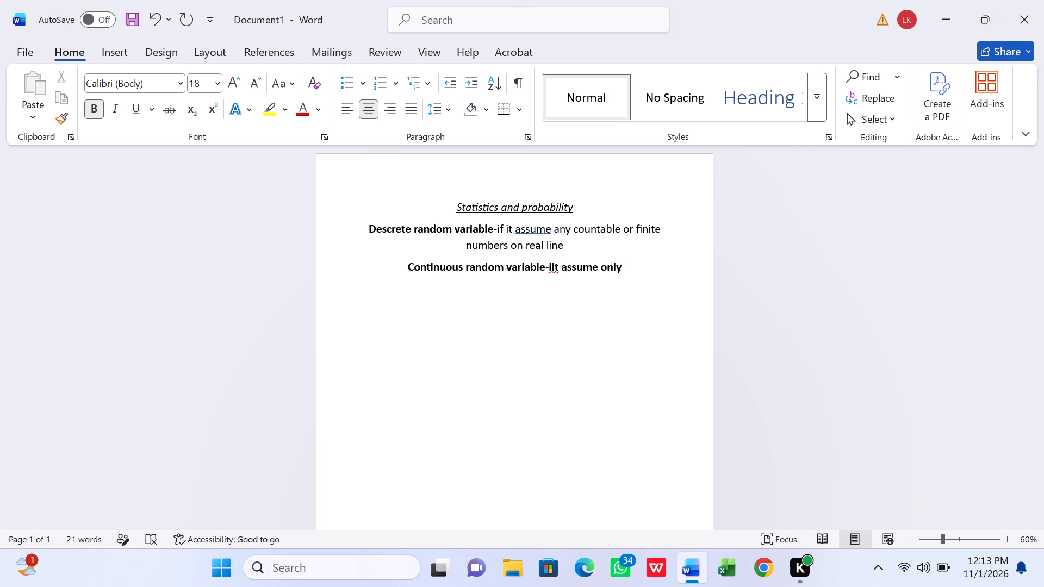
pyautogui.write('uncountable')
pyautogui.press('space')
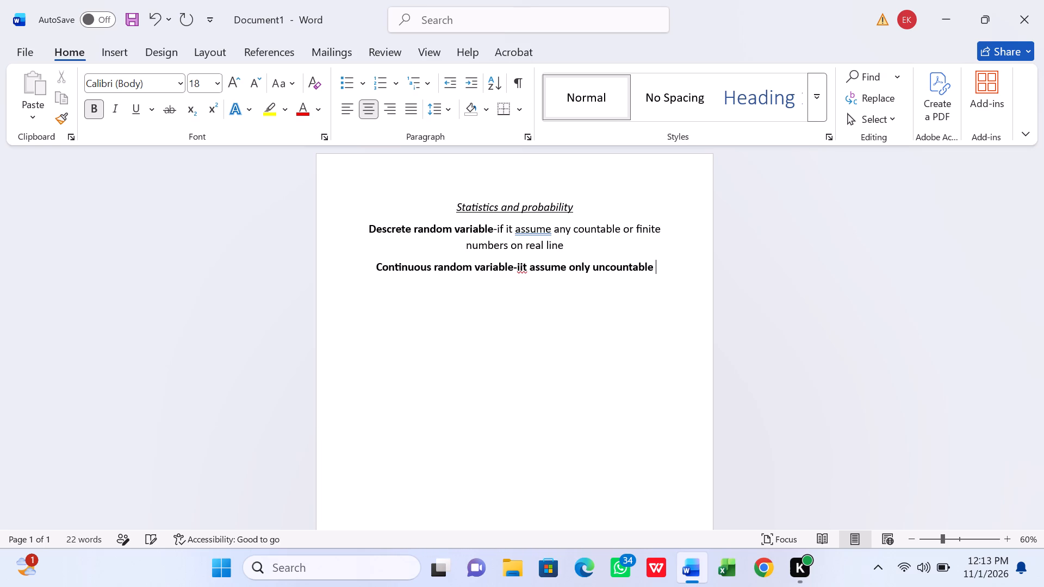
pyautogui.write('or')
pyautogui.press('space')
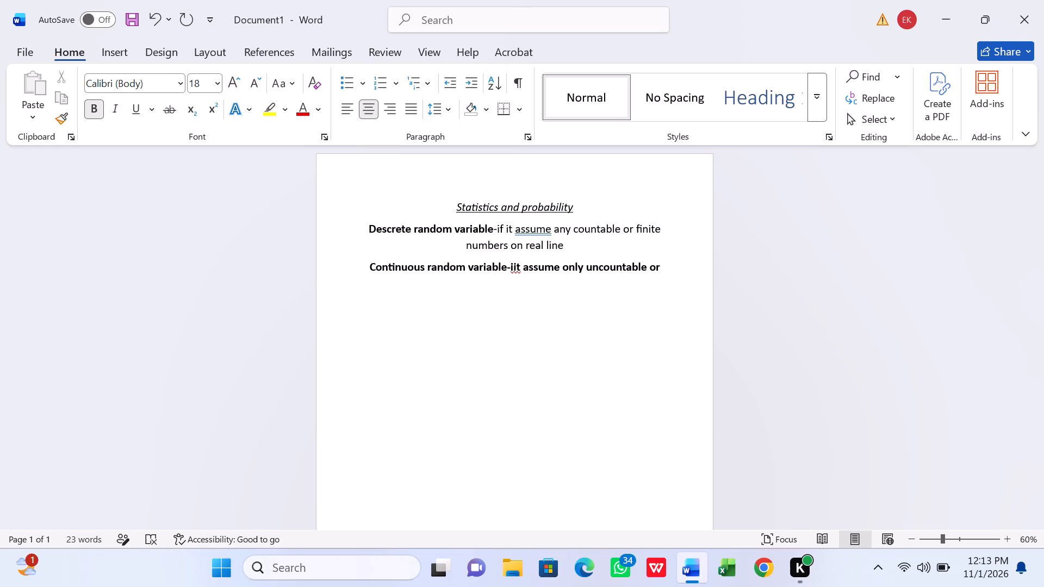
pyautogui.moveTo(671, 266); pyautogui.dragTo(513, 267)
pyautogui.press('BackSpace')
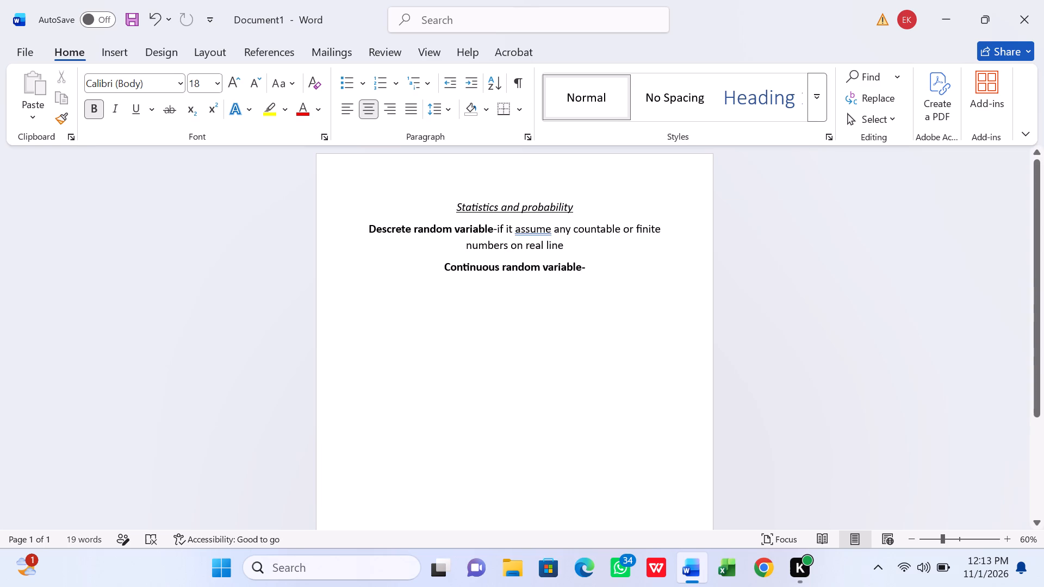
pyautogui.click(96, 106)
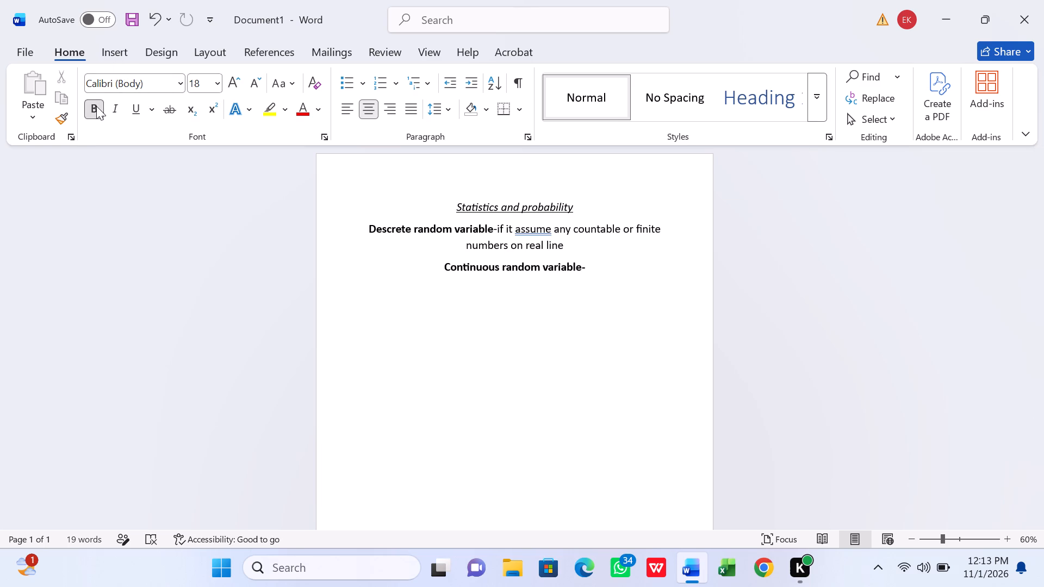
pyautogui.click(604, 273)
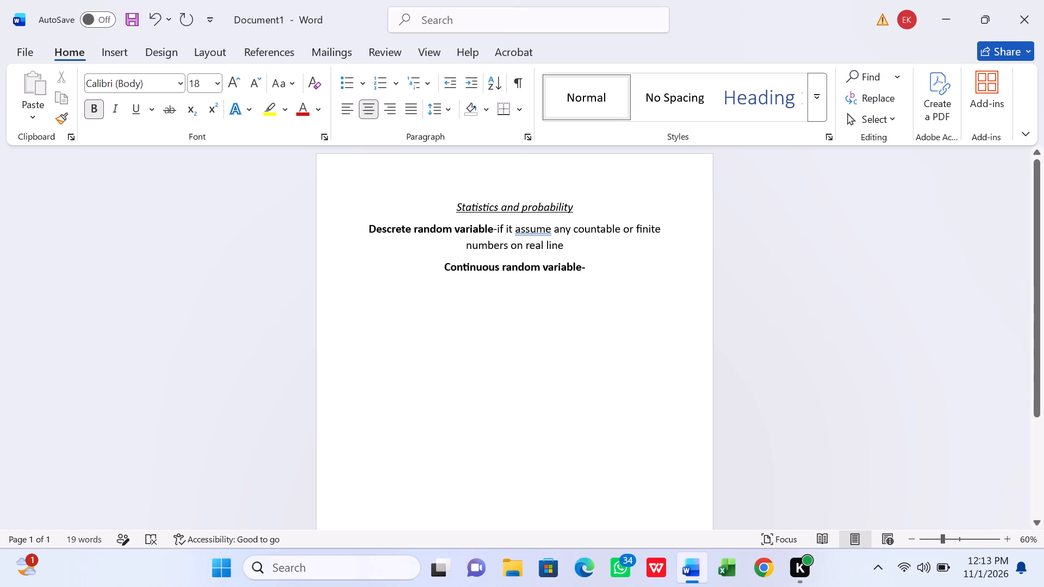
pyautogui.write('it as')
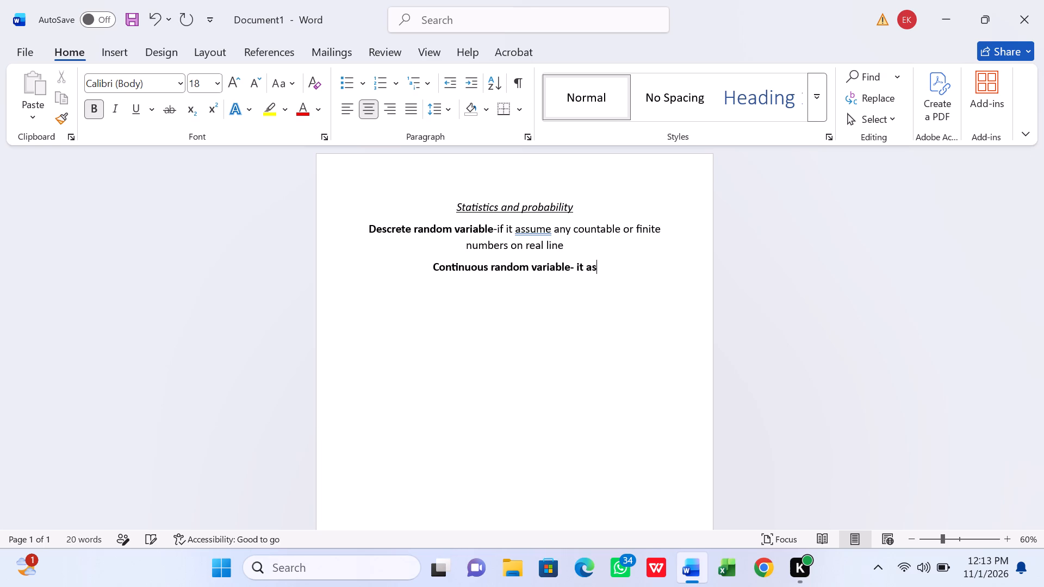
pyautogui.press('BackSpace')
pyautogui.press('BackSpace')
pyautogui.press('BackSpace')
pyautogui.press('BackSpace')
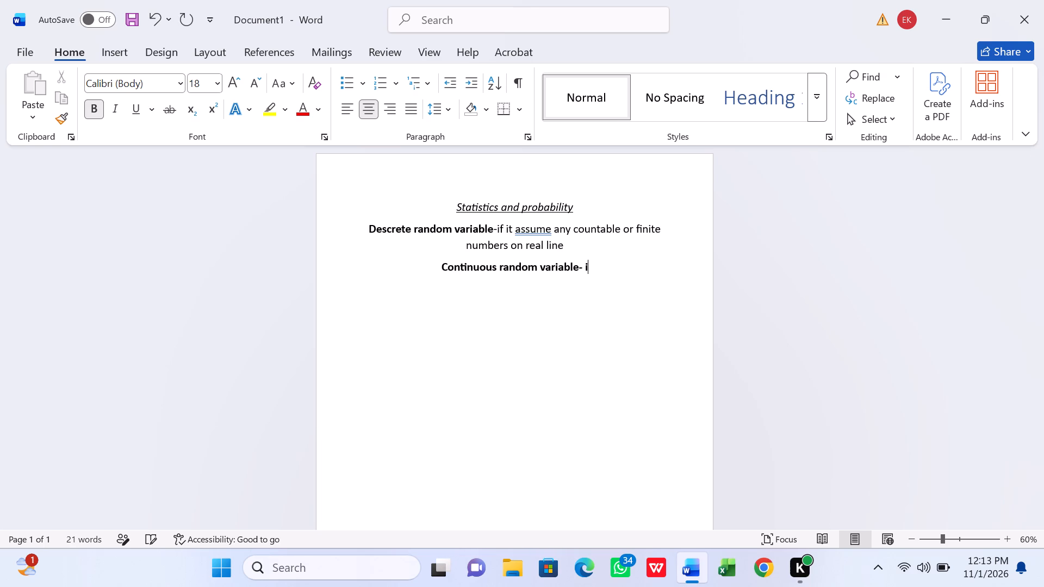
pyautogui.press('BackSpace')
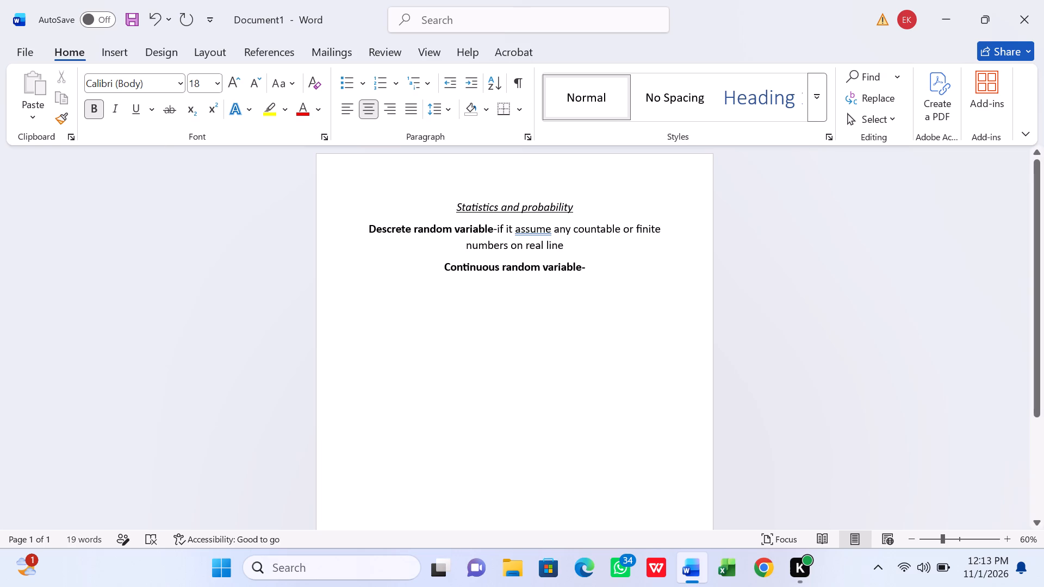
# Write the definition "it assume only uncountable or infinite numbers in a real line" after "Continuous random variable-" in non-bold text.
pyautogui.click(102, 116)
pyautogui.write('it')
pyautogui.press('space')
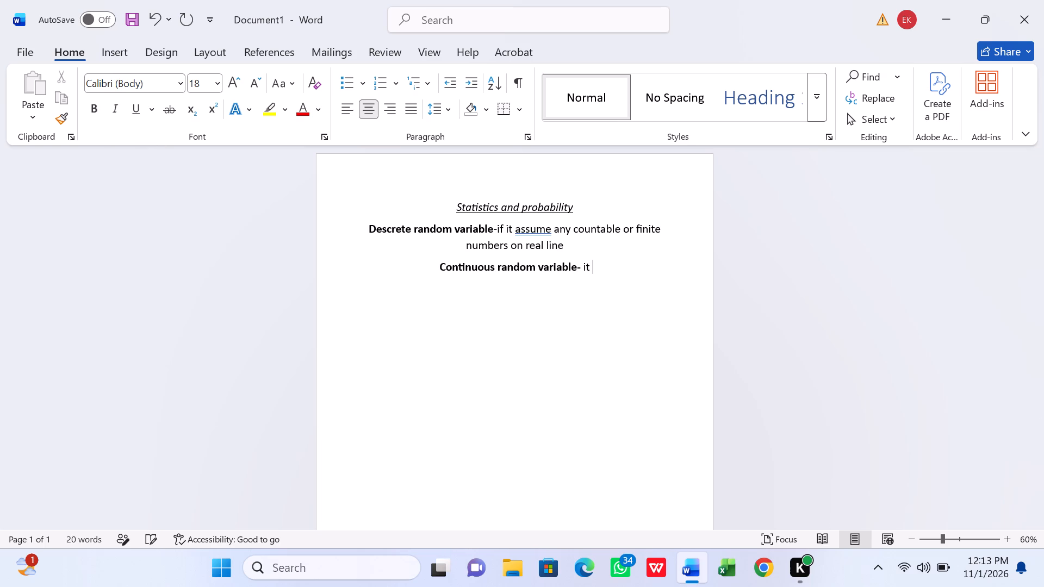
pyautogui.write('assume onl')
pyautogui.write('y')
pyautogui.press('space')
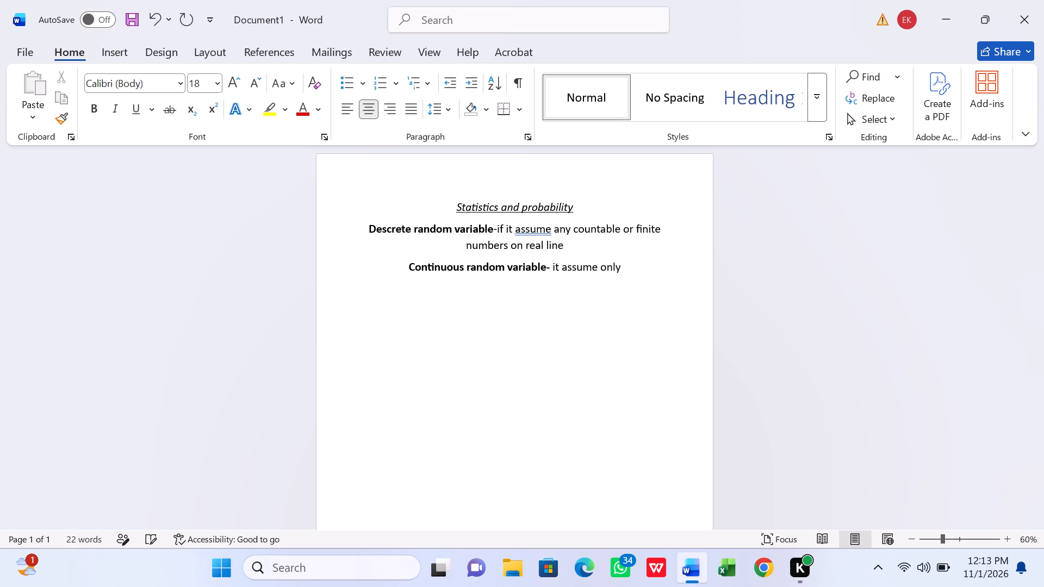
pyautogui.write('uncounta')
pyautogui.write('ble or infi')
pyautogui.write('nite')
pyautogui.press('space')
pyautogui.write('numb')
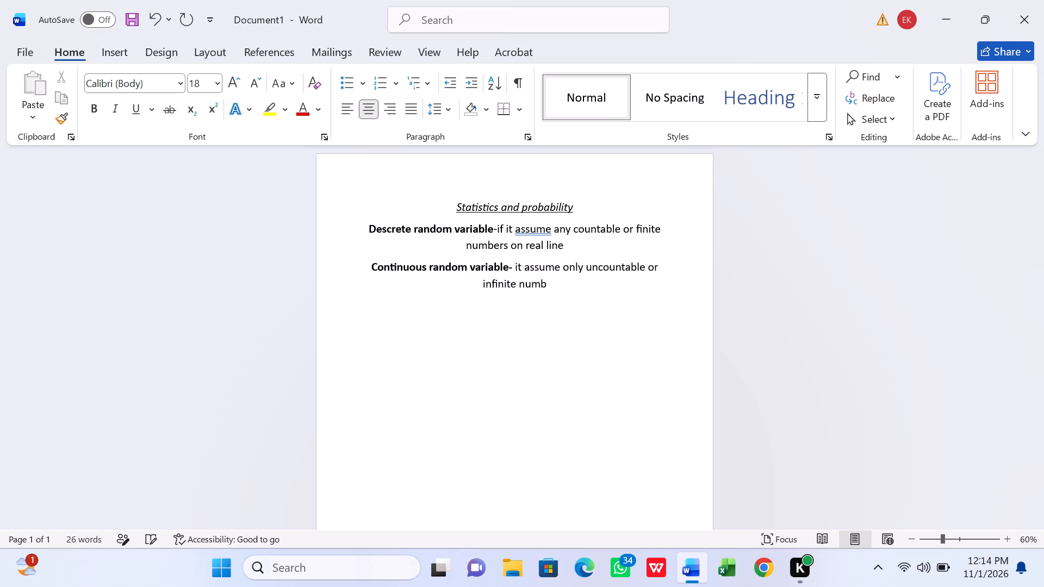
pyautogui.write('rs o')
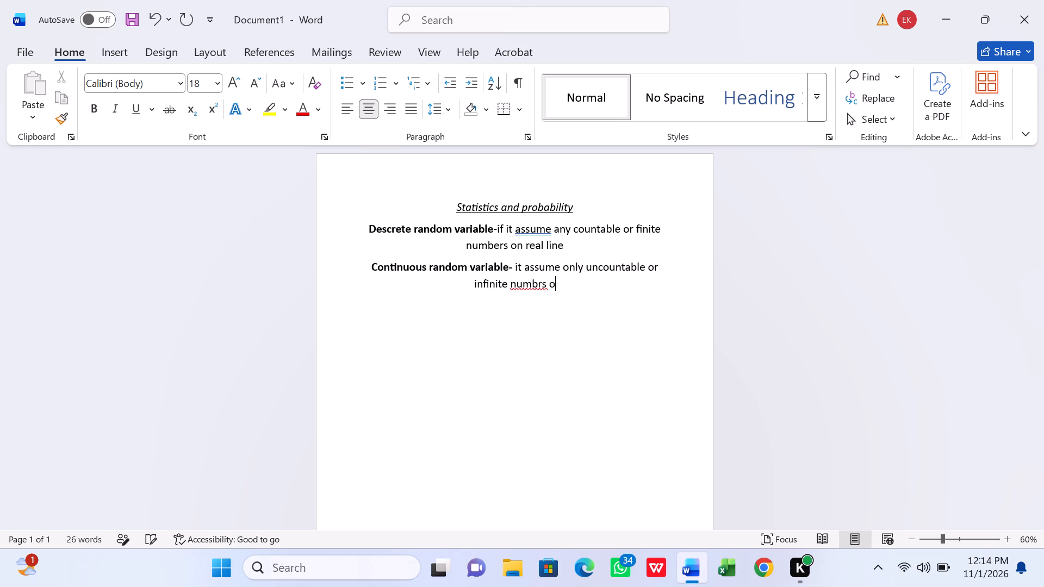
pyautogui.press('BackSpace')
pyautogui.write('in a ra')
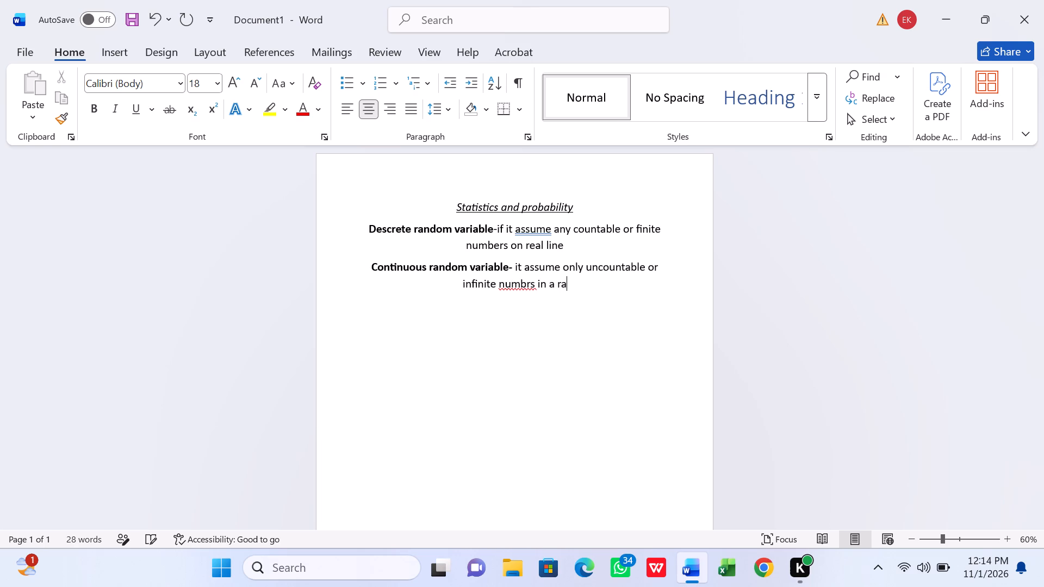
pyautogui.press('BackSpace')
pyautogui.write('ea')
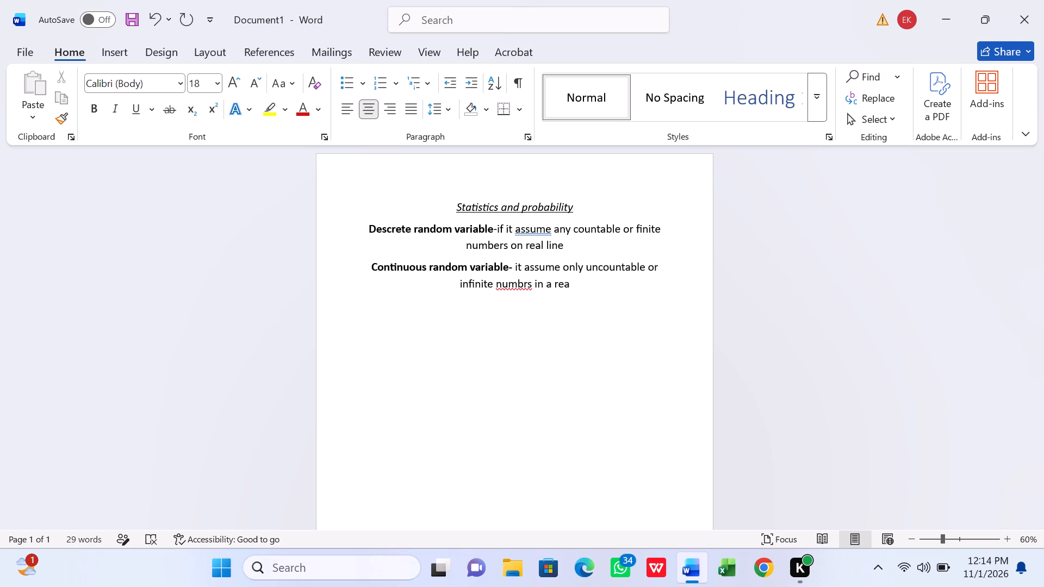
pyautogui.write('l')
pyautogui.press('space')
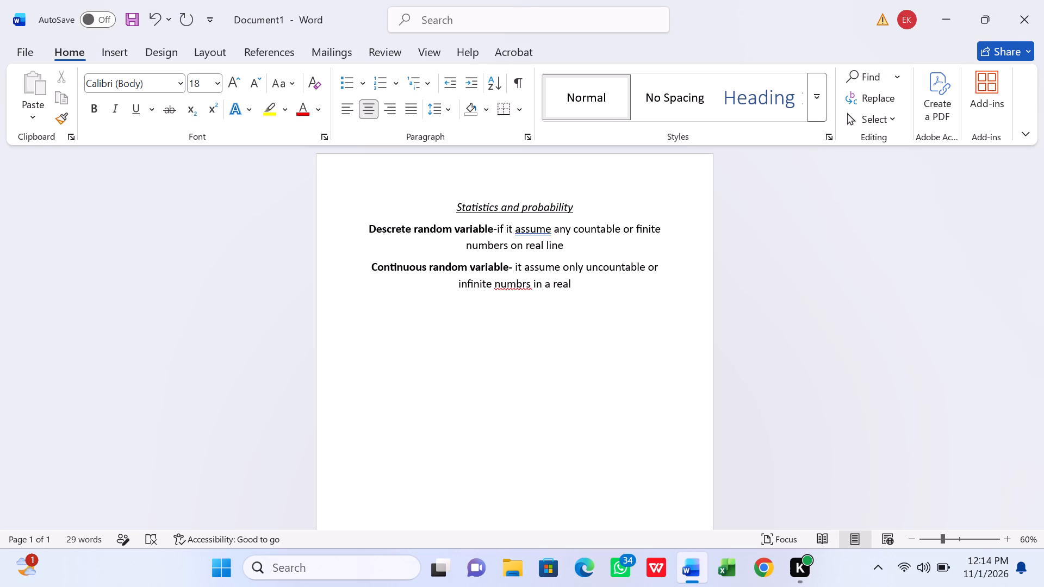
pyautogui.write('line')
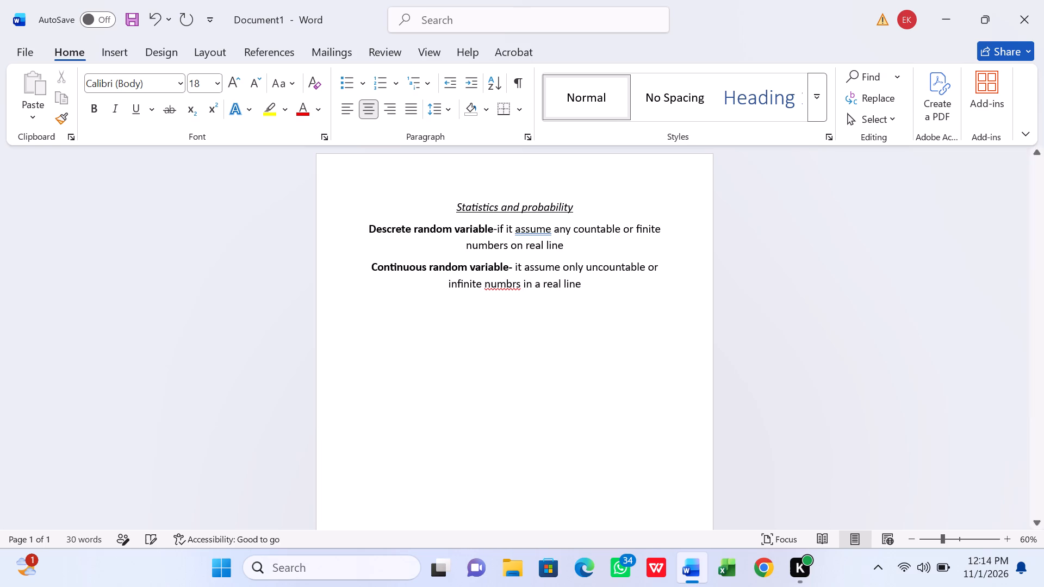
pyautogui.click(512, 284)
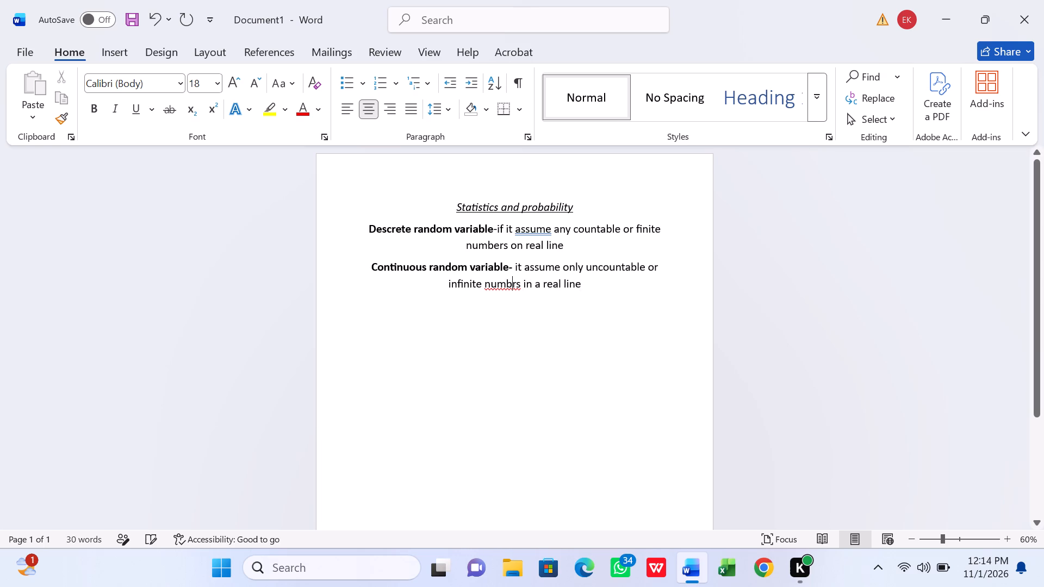
pyautogui.press('e')
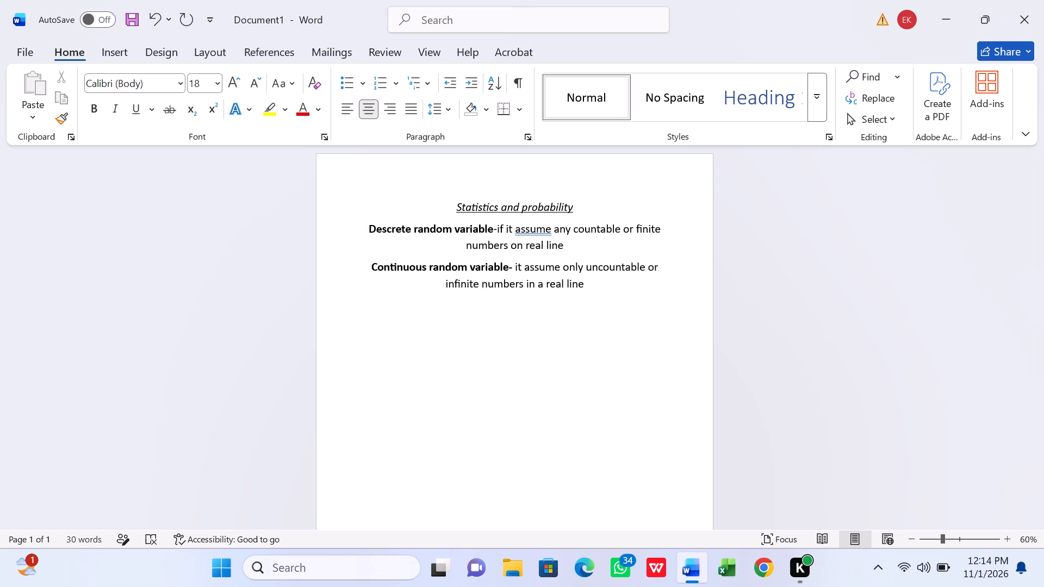
# Start a new empty line below the continuous random variable definition.
pyautogui.click(583, 286)
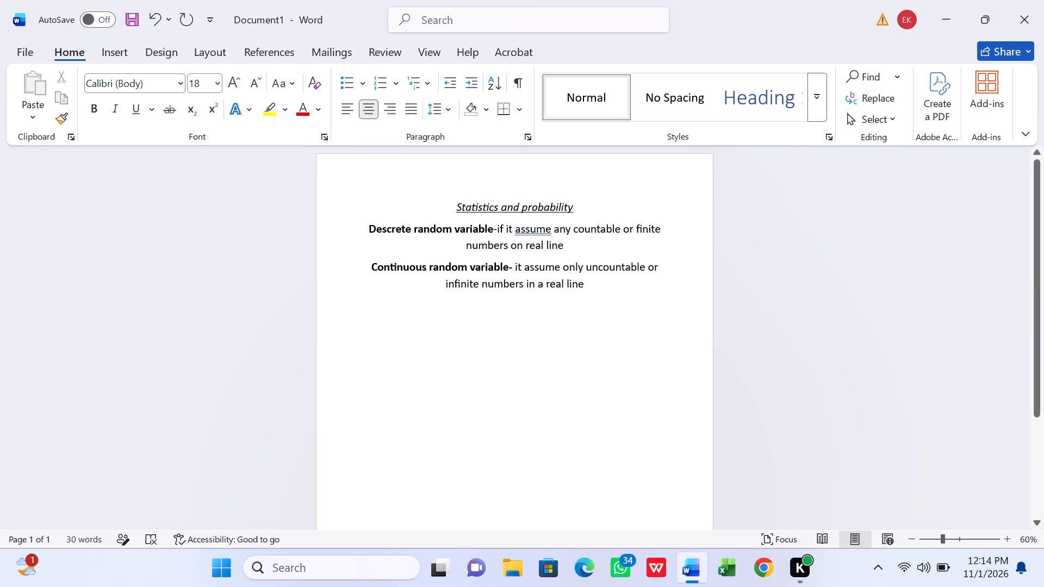
pyautogui.press('Return')
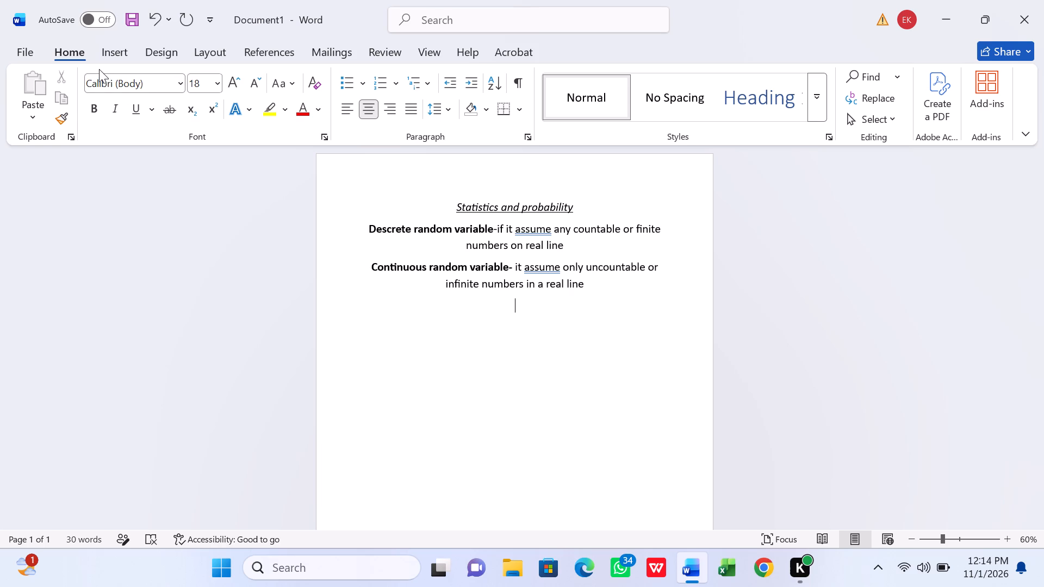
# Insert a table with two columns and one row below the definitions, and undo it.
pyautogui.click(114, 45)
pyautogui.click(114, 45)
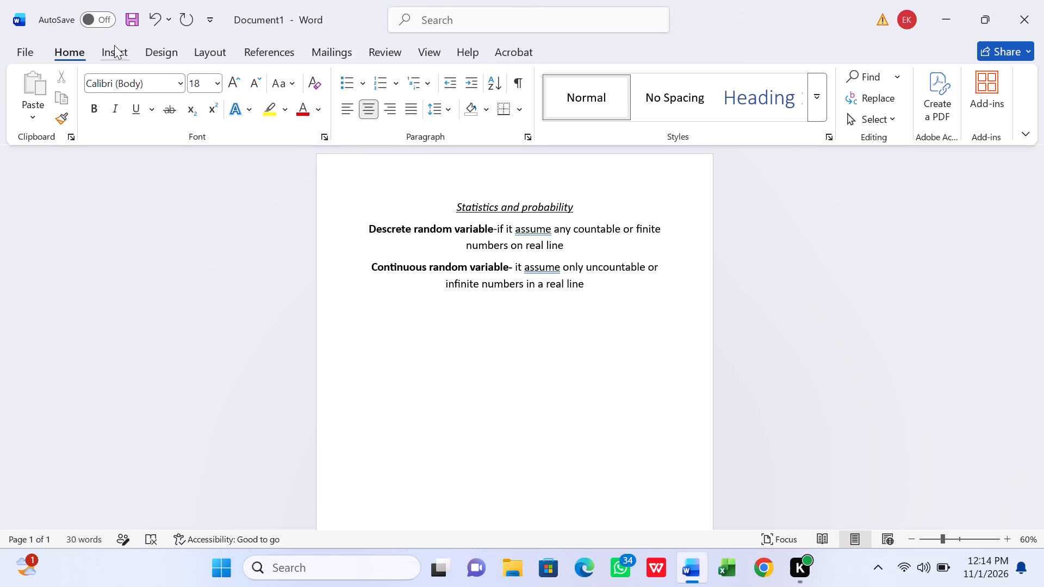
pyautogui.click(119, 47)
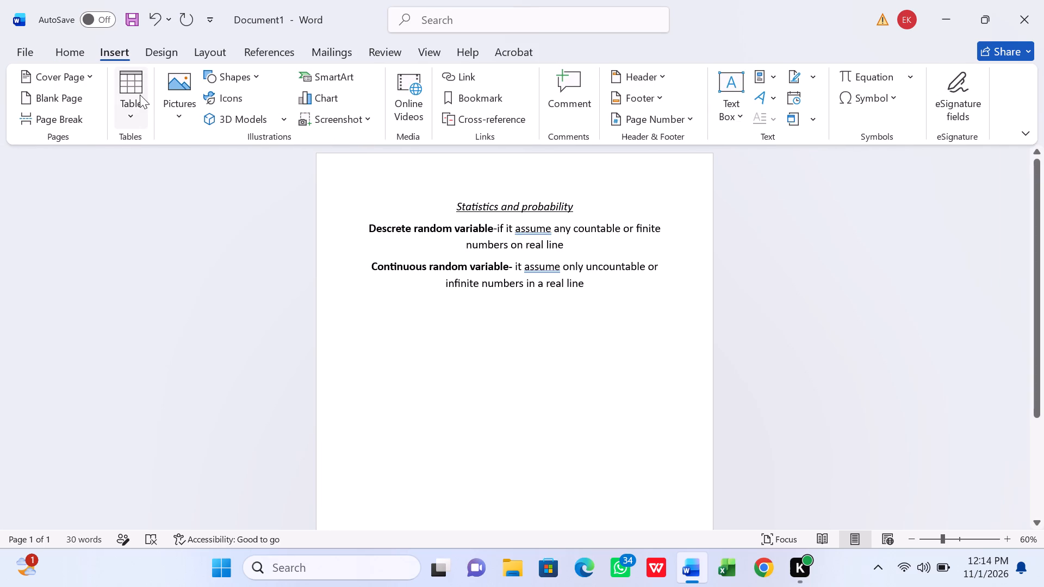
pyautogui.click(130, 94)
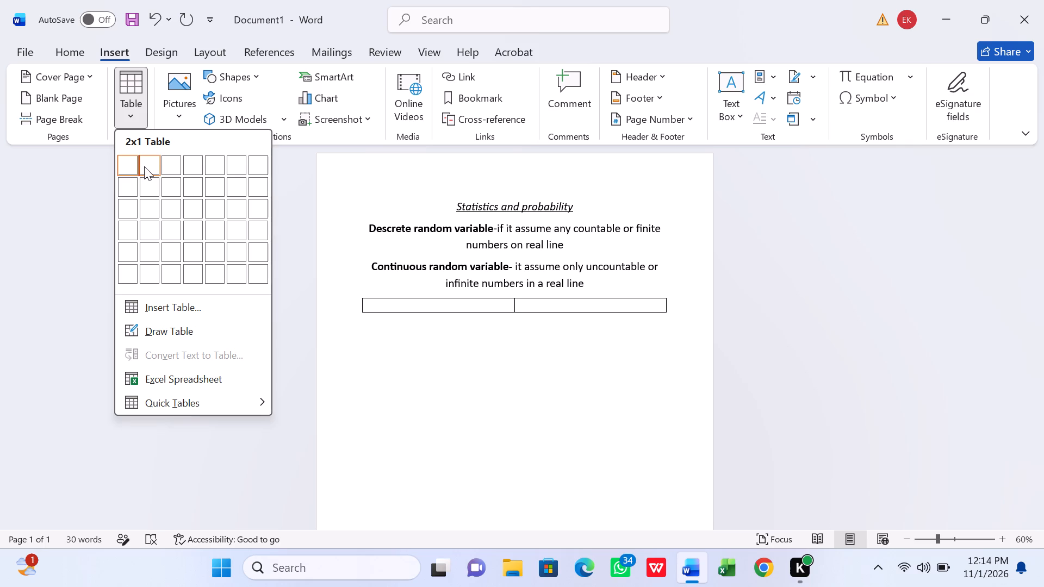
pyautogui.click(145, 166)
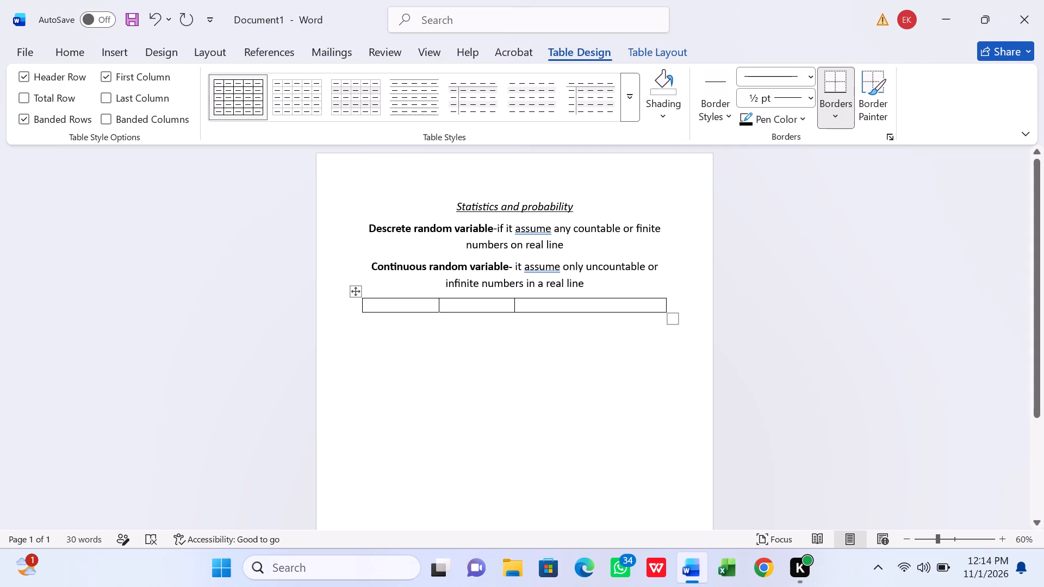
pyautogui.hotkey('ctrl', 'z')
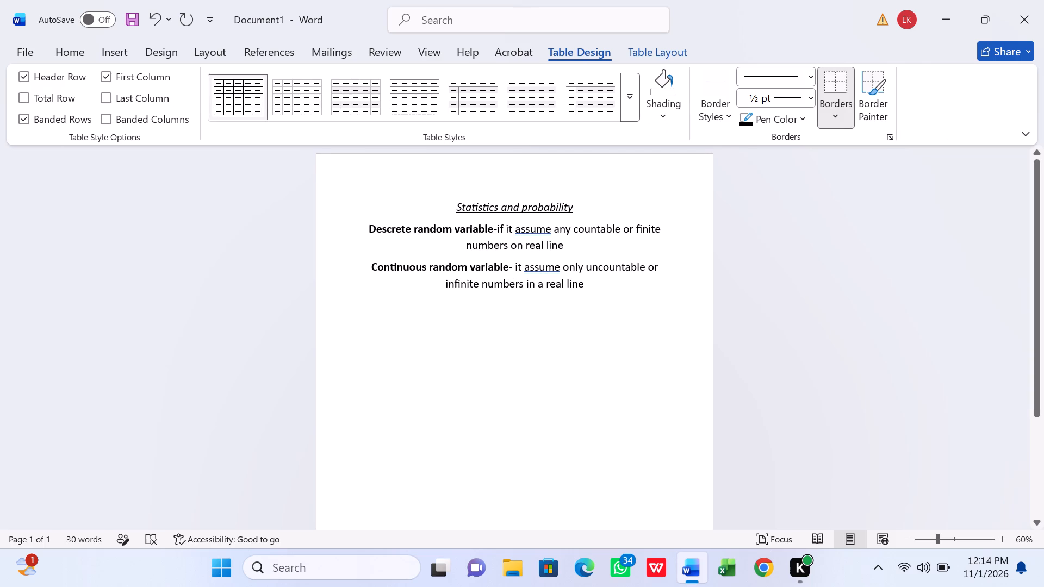
# Insert a table with two columns and two rows below the continuous random variable definition.
pyautogui.click(117, 44)
pyautogui.click(123, 77)
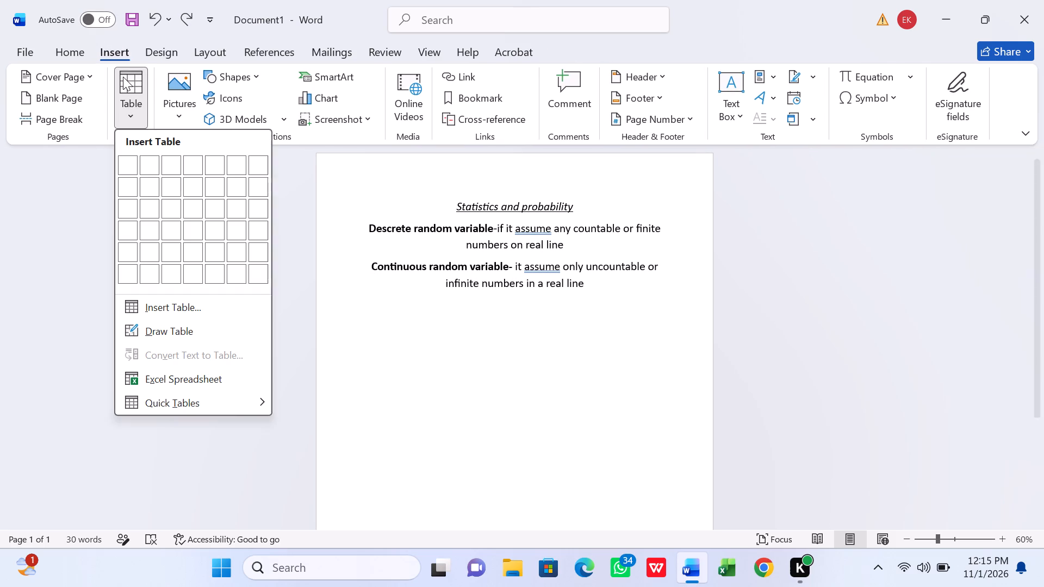
pyautogui.click(146, 180)
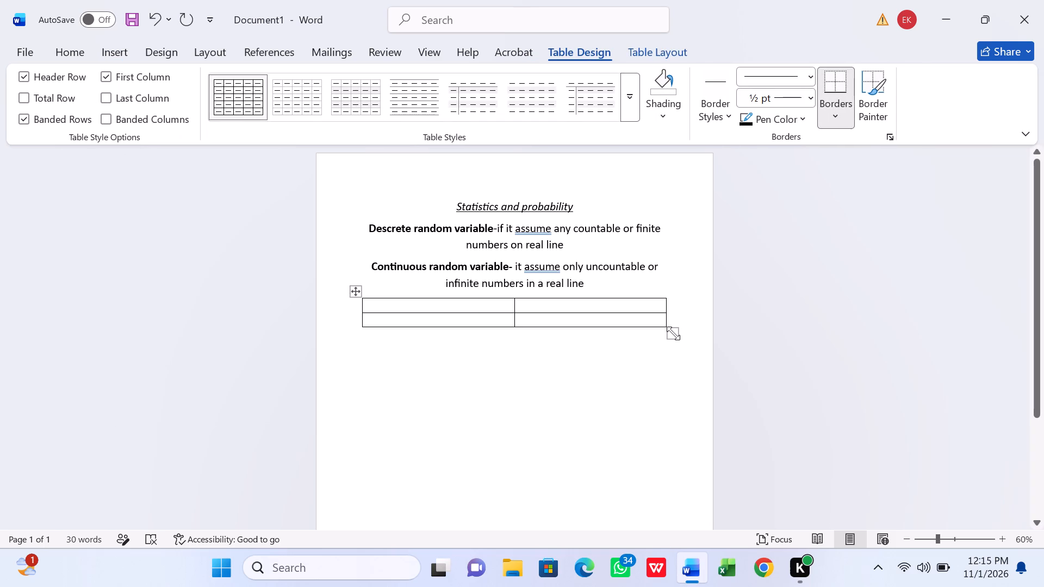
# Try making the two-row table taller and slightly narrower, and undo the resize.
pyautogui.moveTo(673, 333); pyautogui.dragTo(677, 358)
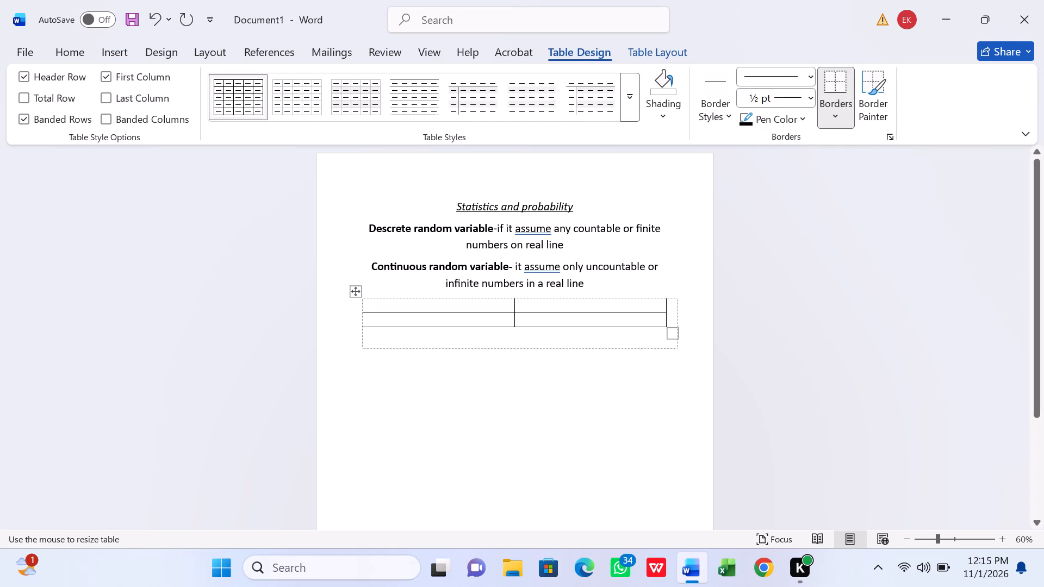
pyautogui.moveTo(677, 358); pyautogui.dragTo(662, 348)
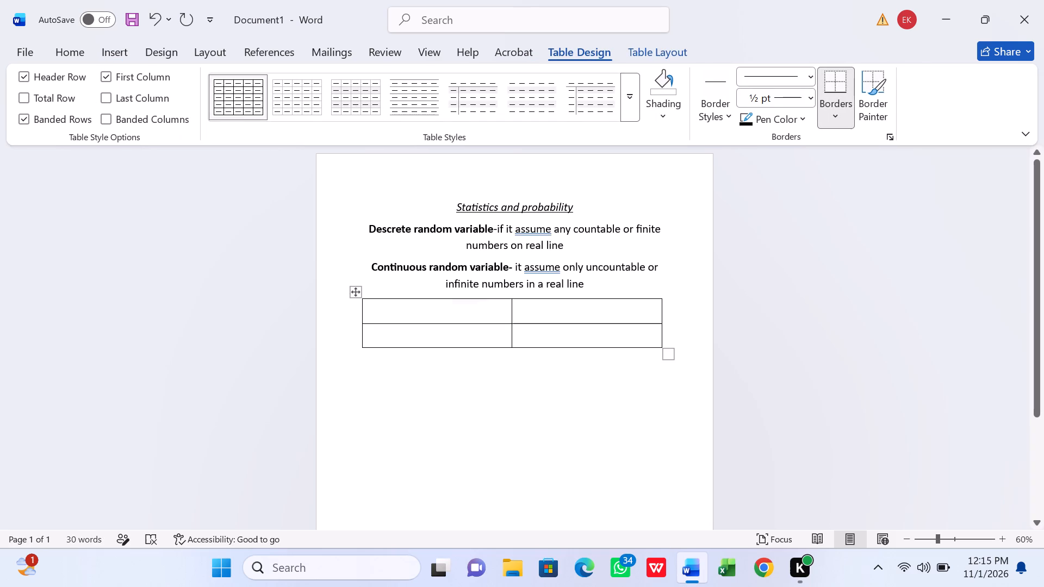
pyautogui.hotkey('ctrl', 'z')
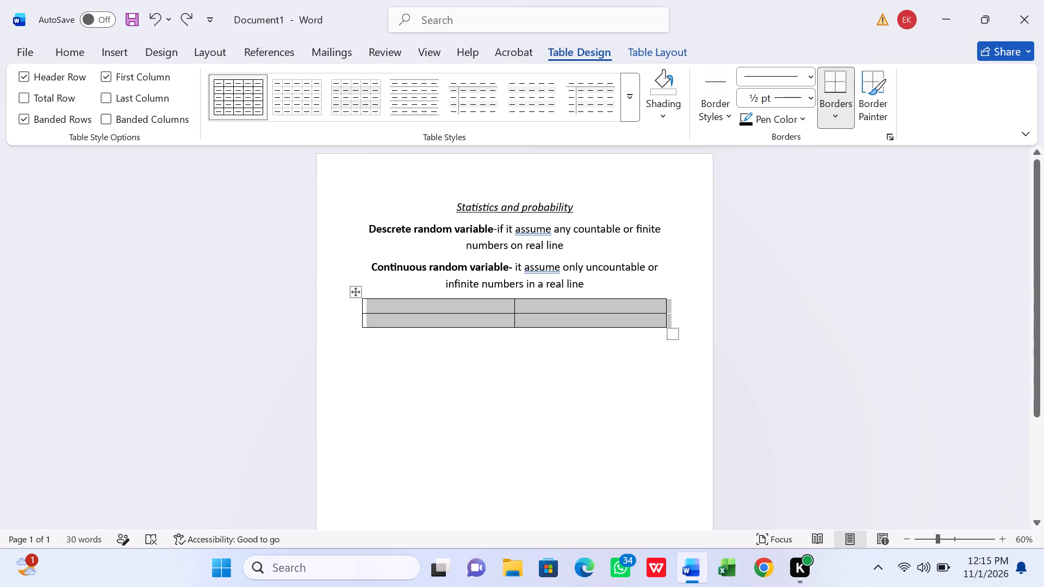
# Enlarge the whole table so it extends almost to the page's right edge and its rows become much taller.
pyautogui.click(668, 378)
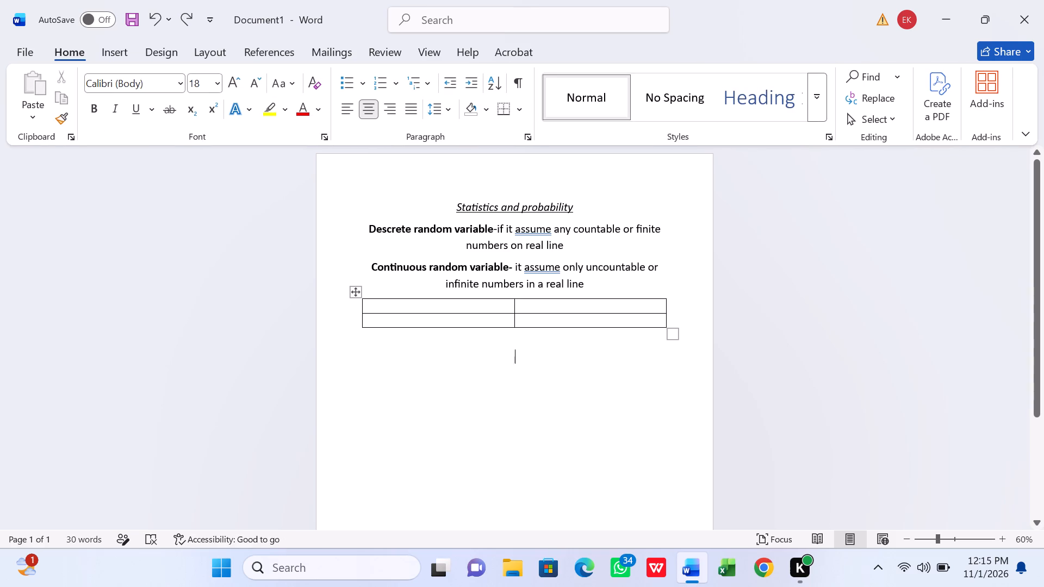
pyautogui.click(667, 326)
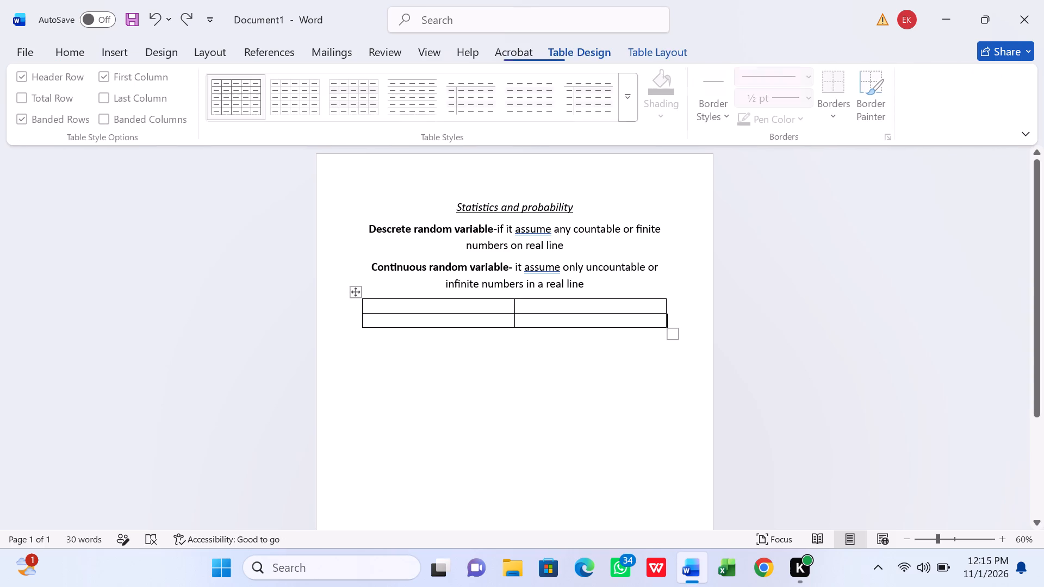
pyautogui.moveTo(667, 329); pyautogui.dragTo(707, 448)
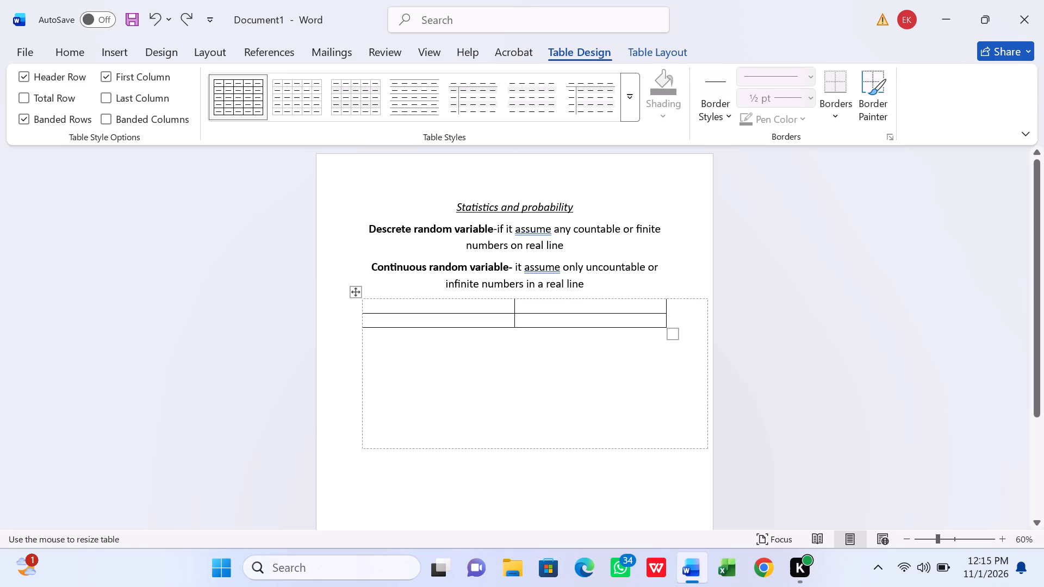
pyautogui.moveTo(707, 448); pyautogui.dragTo(701, 466)
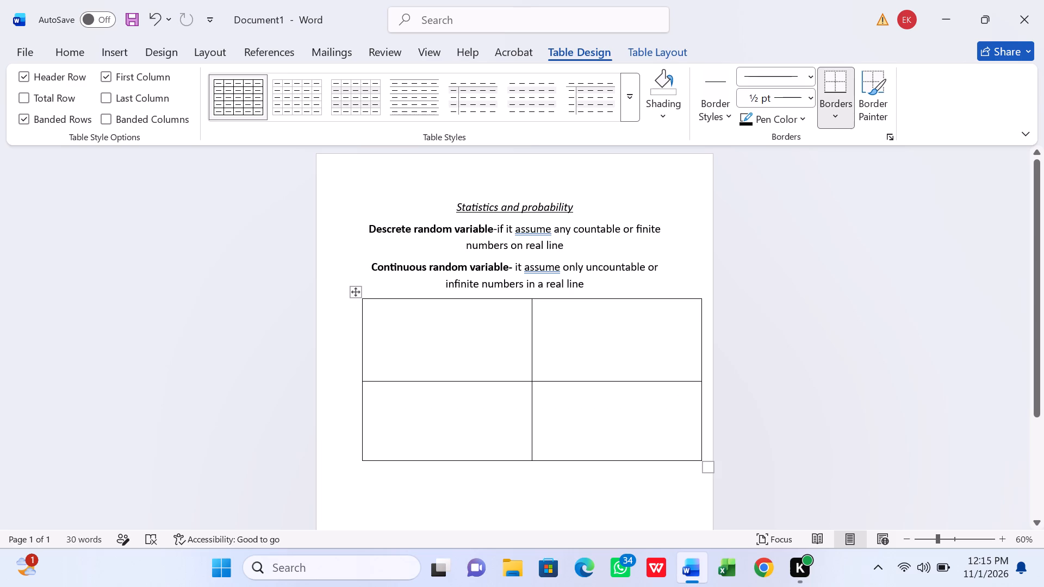
# Reduce the height of the table's first row to a narrow header row.
pyautogui.moveTo(693, 383); pyautogui.dragTo(688, 380)
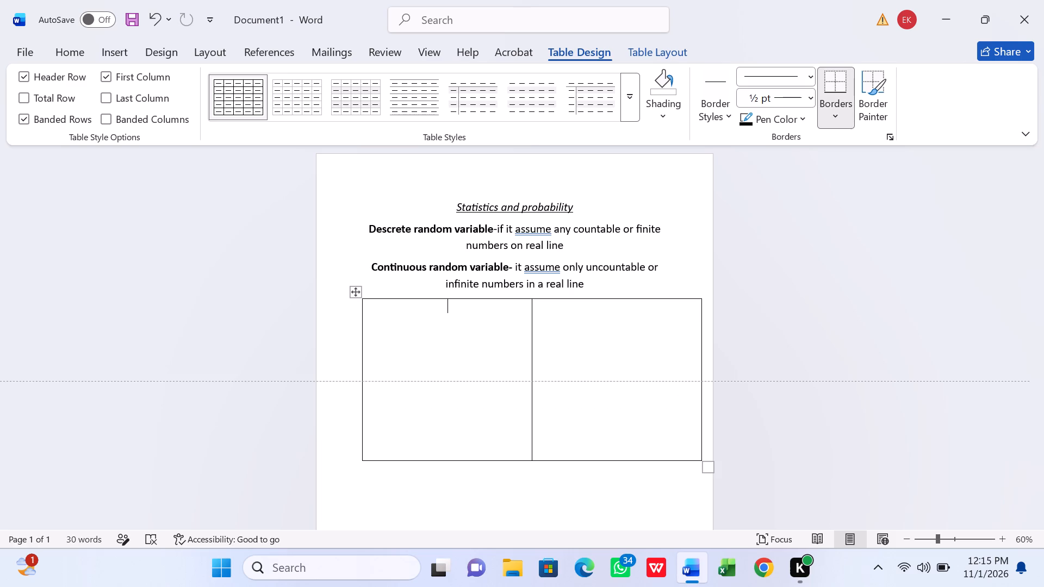
pyautogui.moveTo(688, 380); pyautogui.dragTo(678, 320)
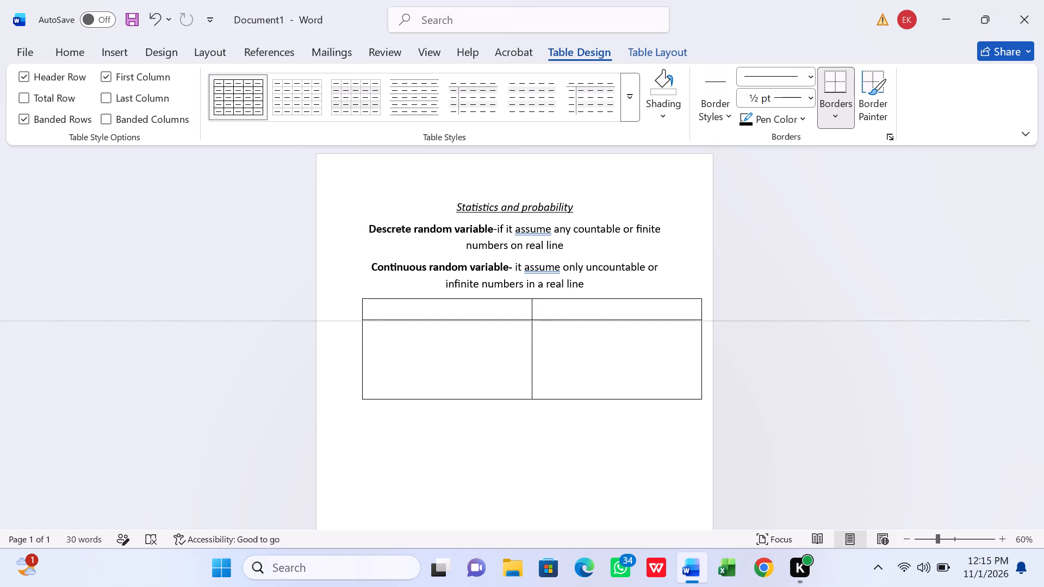
pyautogui.moveTo(678, 320); pyautogui.dragTo(678, 318)
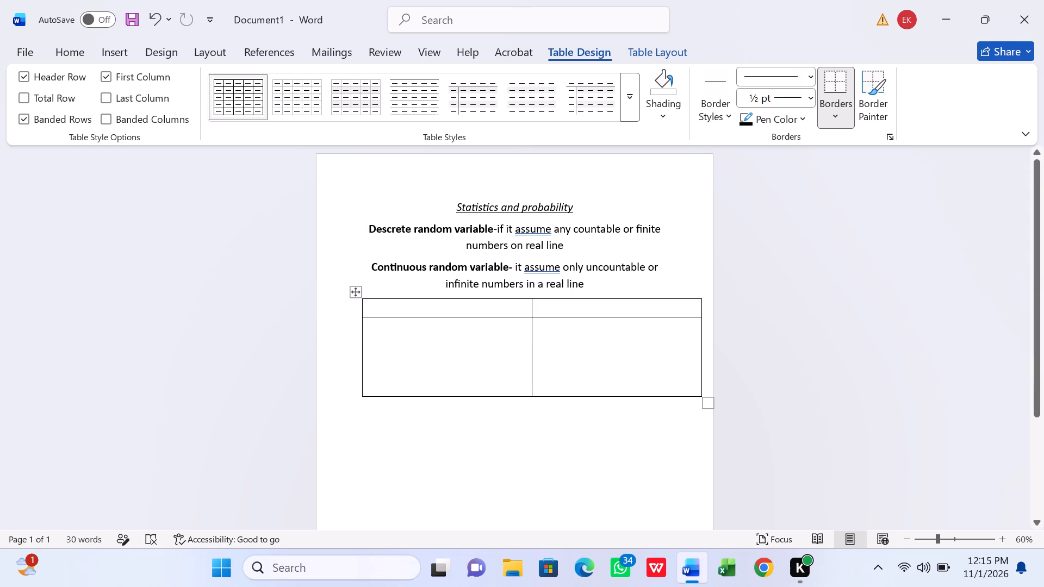
# Slightly reduce the height of the table's first row.
pyautogui.moveTo(364, 388); pyautogui.dragTo(338, 378)
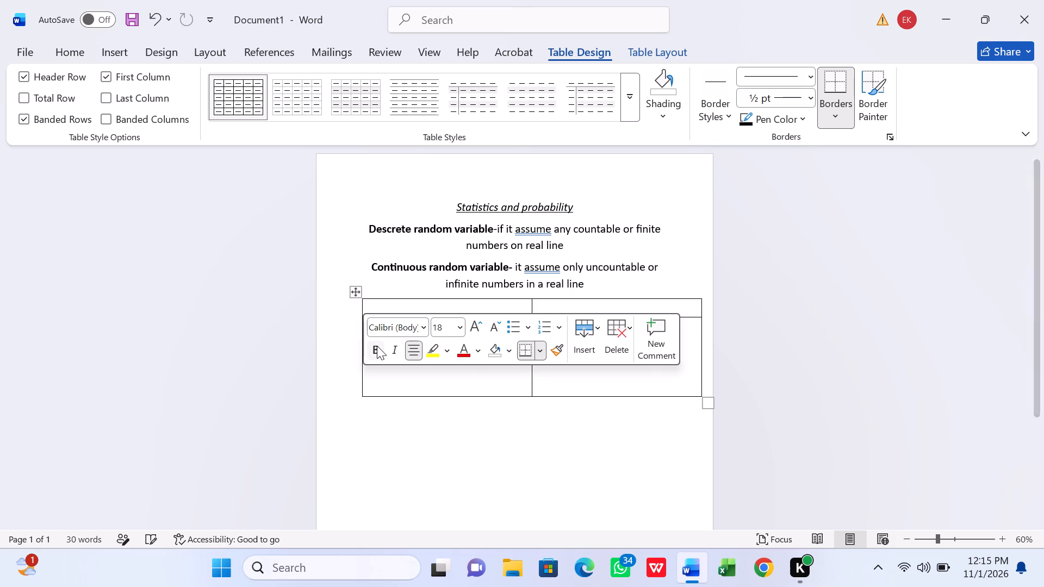
pyautogui.click(377, 346)
pyautogui.click(398, 384)
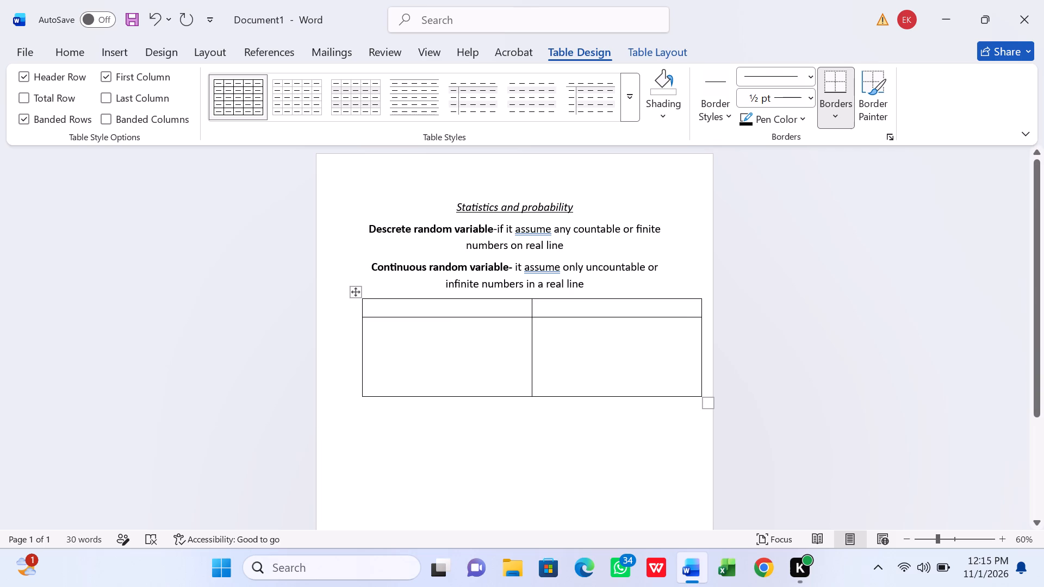
pyautogui.moveTo(363, 318); pyautogui.dragTo(341, 313)
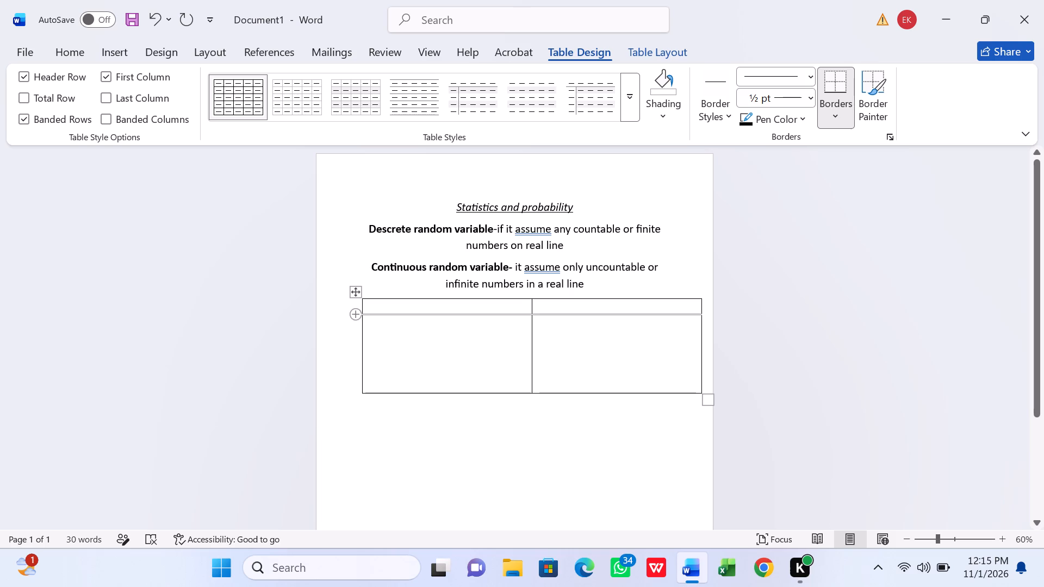
# Extend the table's left border outward until it sits close to the page's left edge.
pyautogui.moveTo(362, 299); pyautogui.dragTo(362, 299)
pyautogui.moveTo(362, 299); pyautogui.dragTo(356, 302)
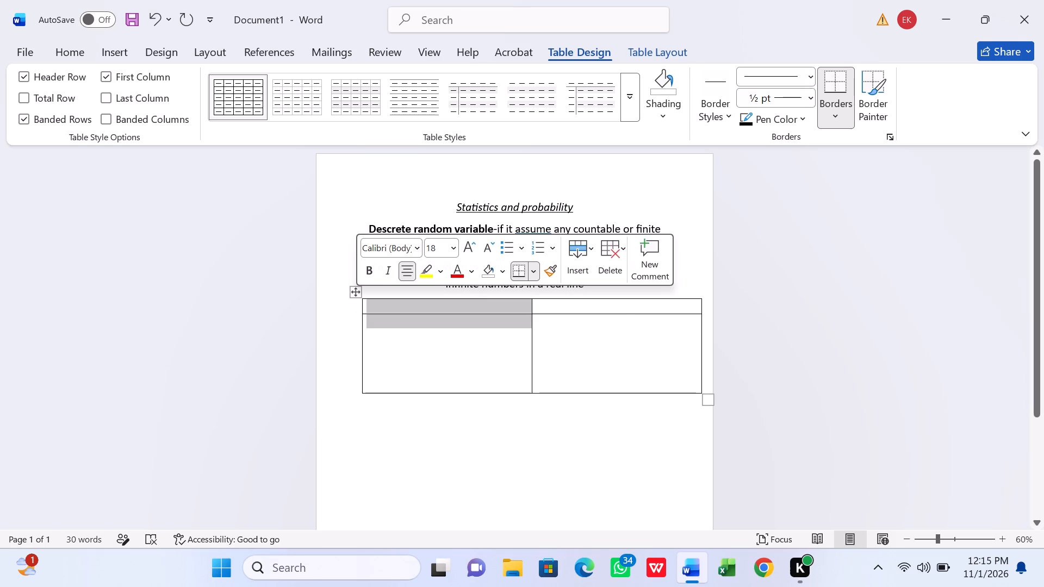
pyautogui.click(364, 302)
pyautogui.click(364, 309)
pyautogui.click(364, 309)
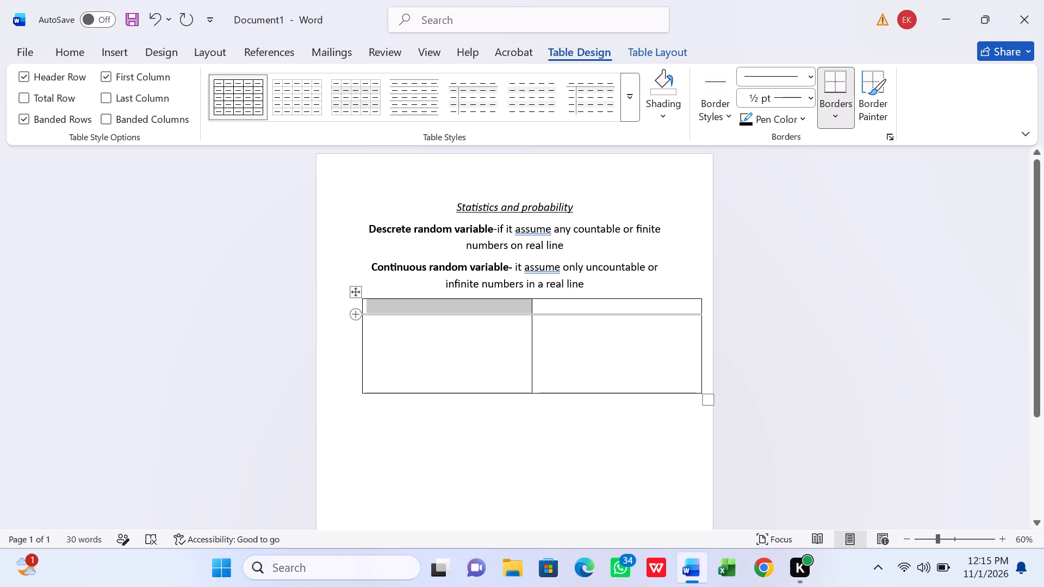
pyautogui.moveTo(361, 315); pyautogui.dragTo(340, 314)
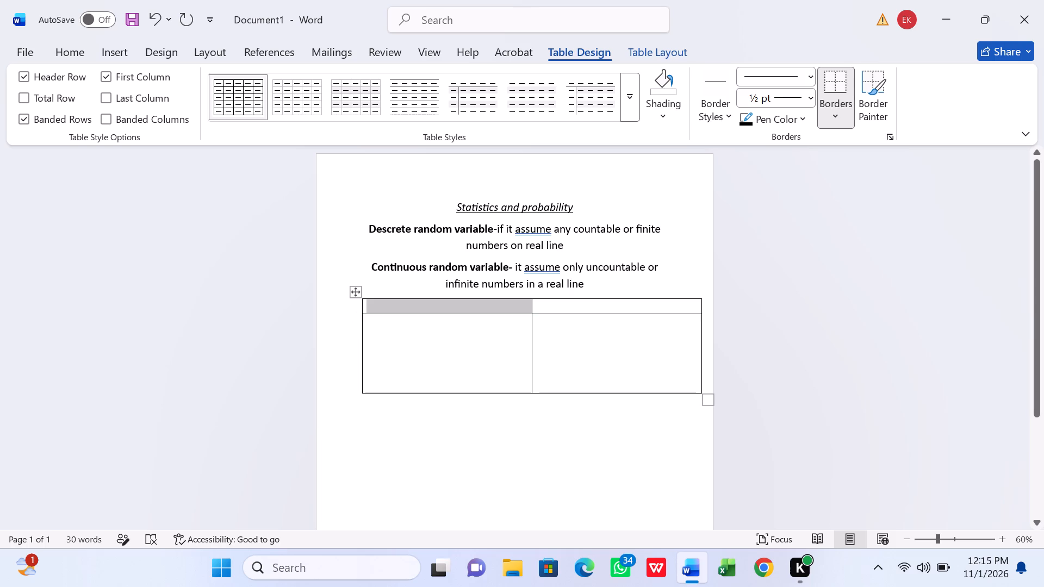
pyautogui.moveTo(340, 314); pyautogui.dragTo(349, 309)
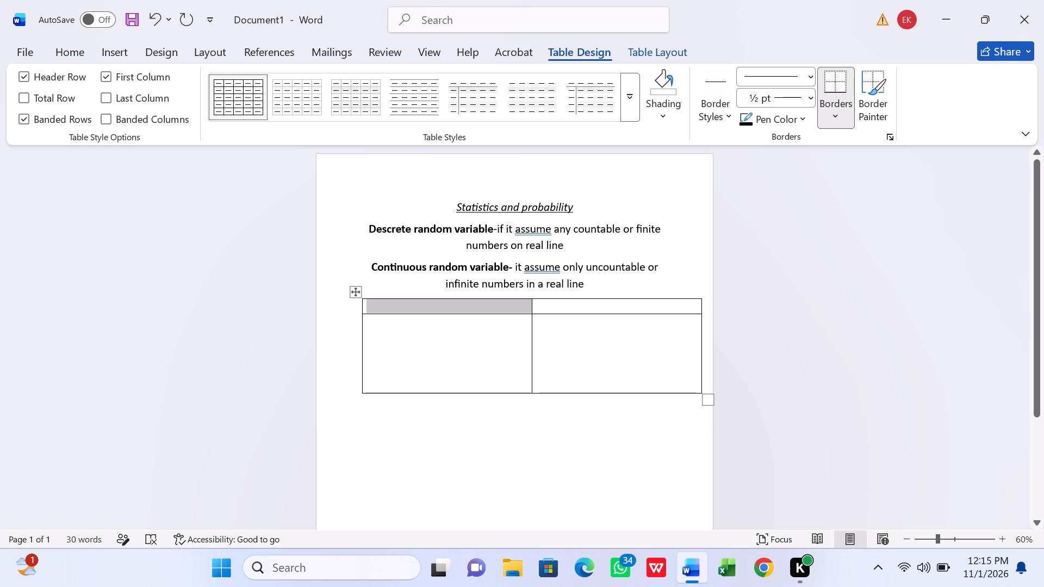
pyautogui.click(364, 300)
pyautogui.click(332, 276)
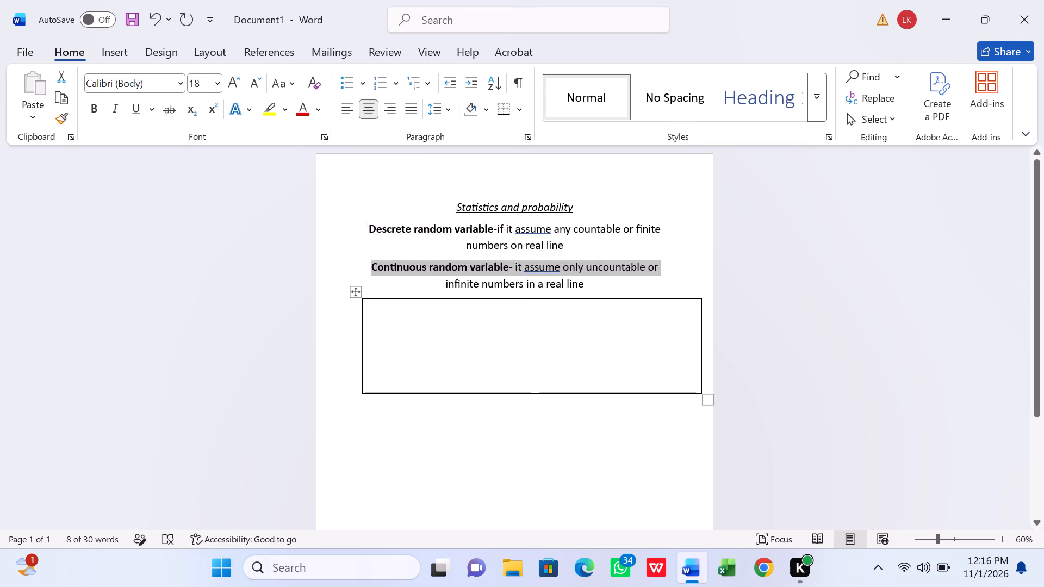
pyautogui.moveTo(362, 393); pyautogui.dragTo(339, 393)
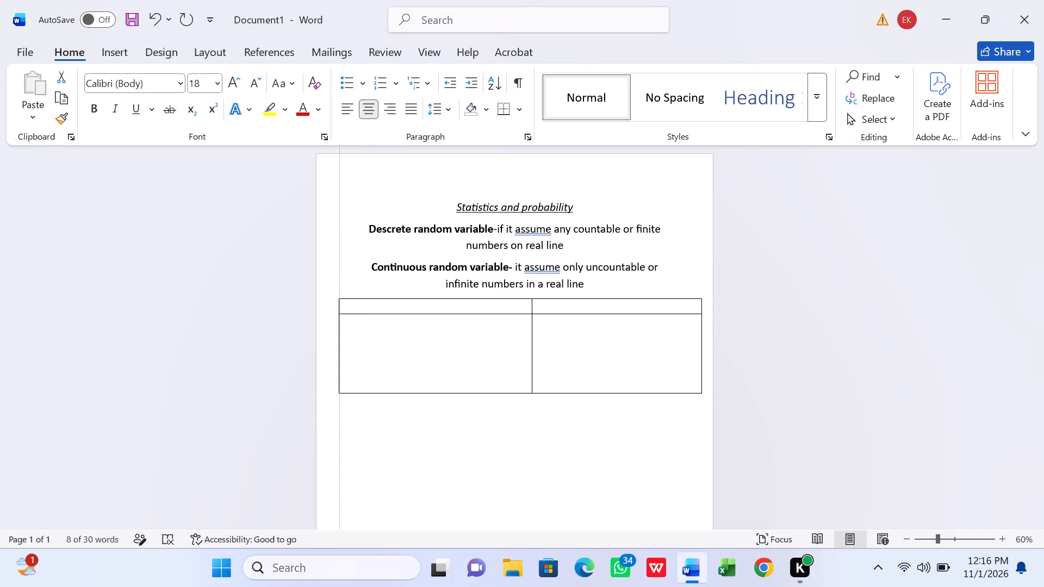
pyautogui.moveTo(339, 393); pyautogui.dragTo(331, 393)
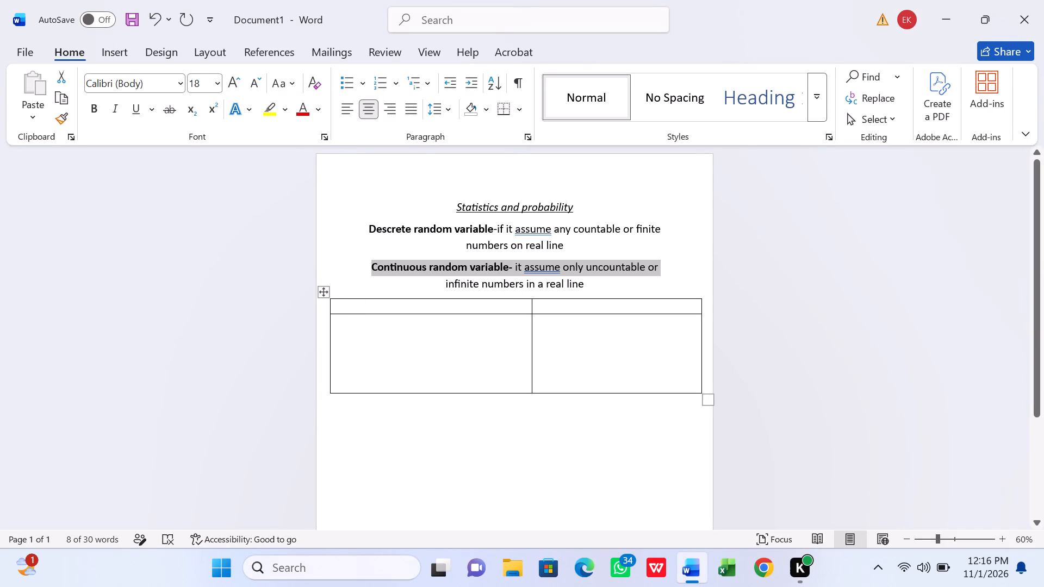
# Make the table's second row taller by lowering the bottom border.
pyautogui.moveTo(532, 393); pyautogui.dragTo(517, 394)
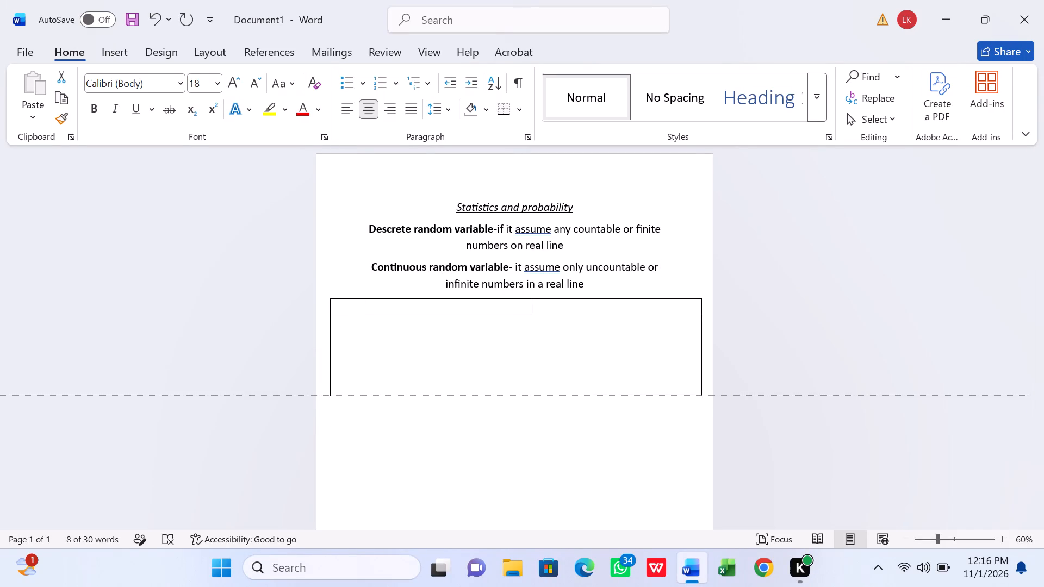
pyautogui.moveTo(517, 394); pyautogui.dragTo(500, 400)
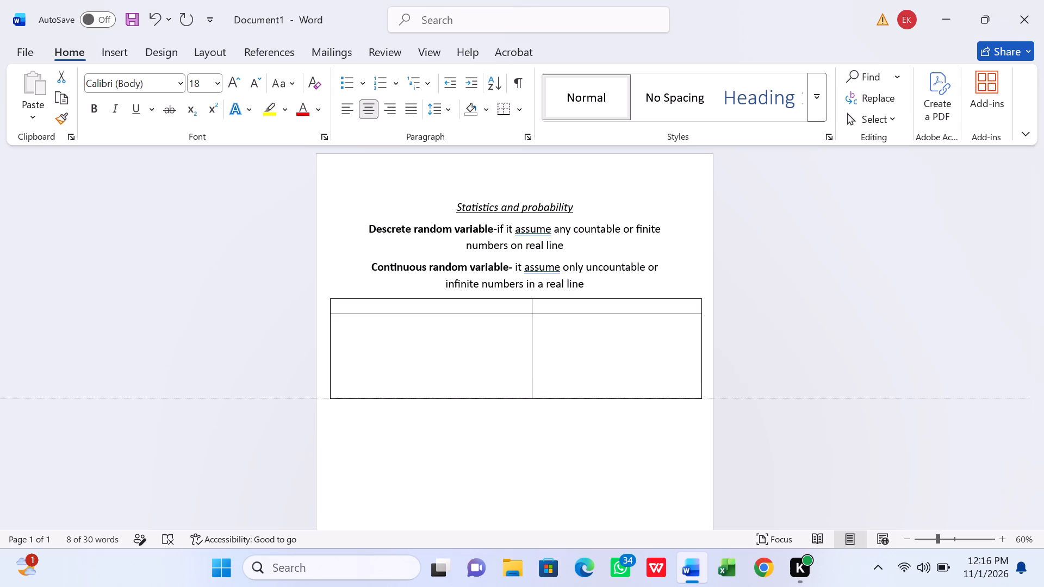
pyautogui.moveTo(500, 400); pyautogui.dragTo(507, 415)
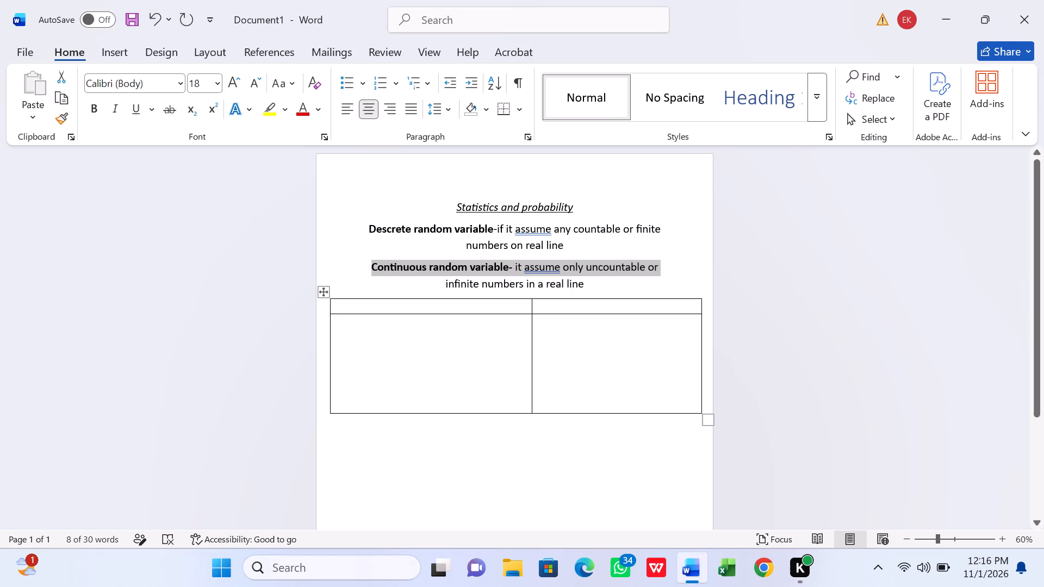
# Extend the table's right border slightly outward toward the page's right edge.
pyautogui.moveTo(701, 408); pyautogui.dragTo(707, 407)
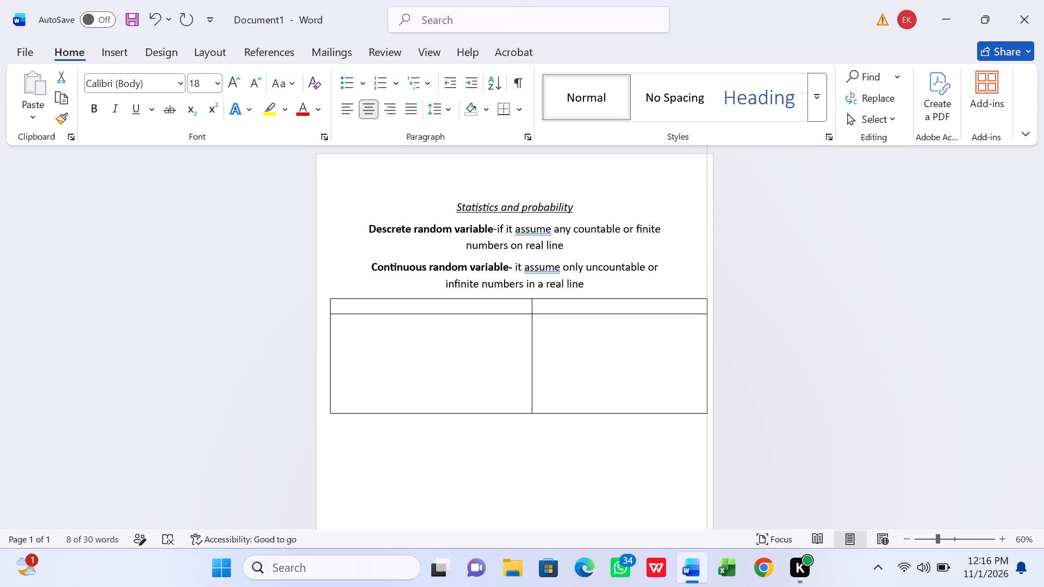
pyautogui.moveTo(707, 407); pyautogui.dragTo(708, 407)
# Insert a new column between the table's two columns.
pyautogui.click(392, 304)
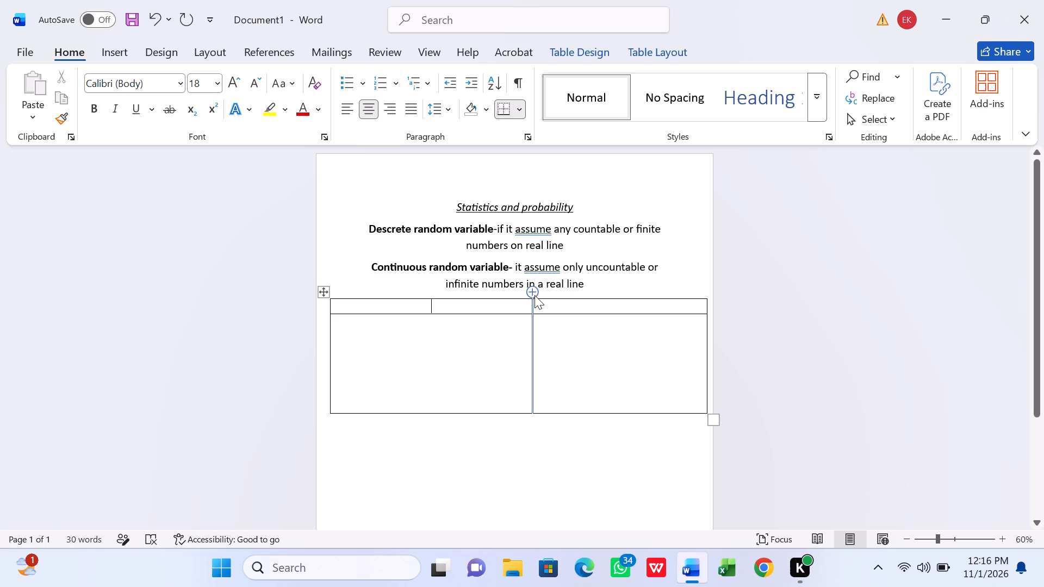
pyautogui.moveTo(535, 295); pyautogui.dragTo(520, 295)
pyautogui.click(532, 289)
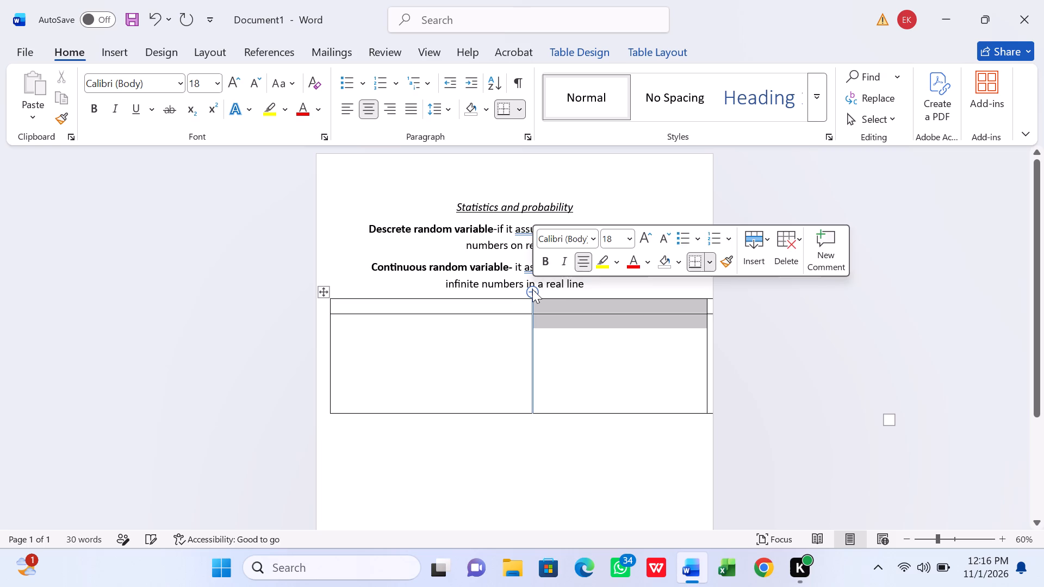
# Narrow the table's first column slightly by shifting the divider between the first and second columns.
pyautogui.click(532, 289)
pyautogui.moveTo(532, 289); pyautogui.dragTo(520, 289)
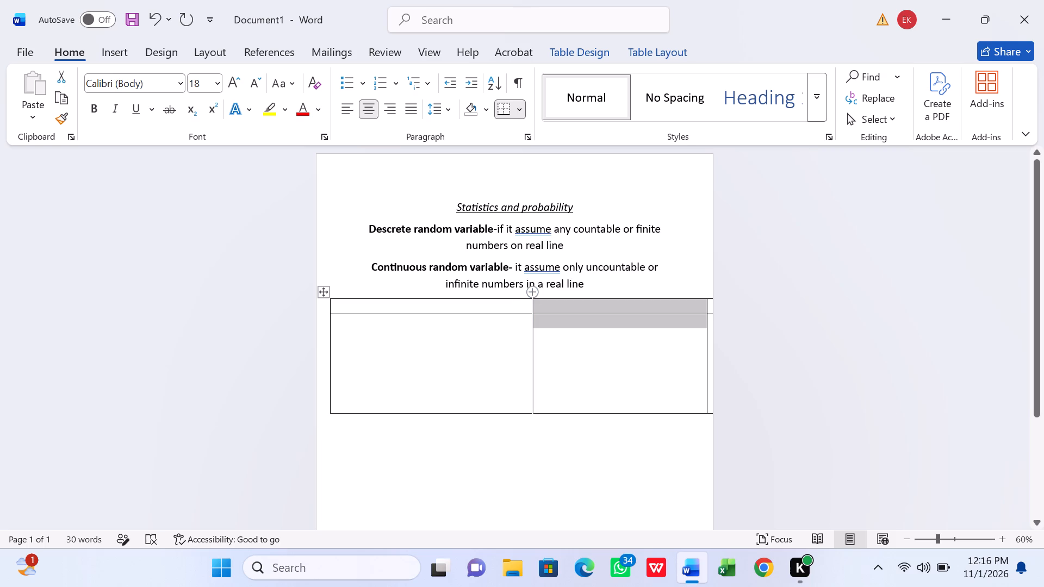
pyautogui.moveTo(520, 289); pyautogui.dragTo(523, 289)
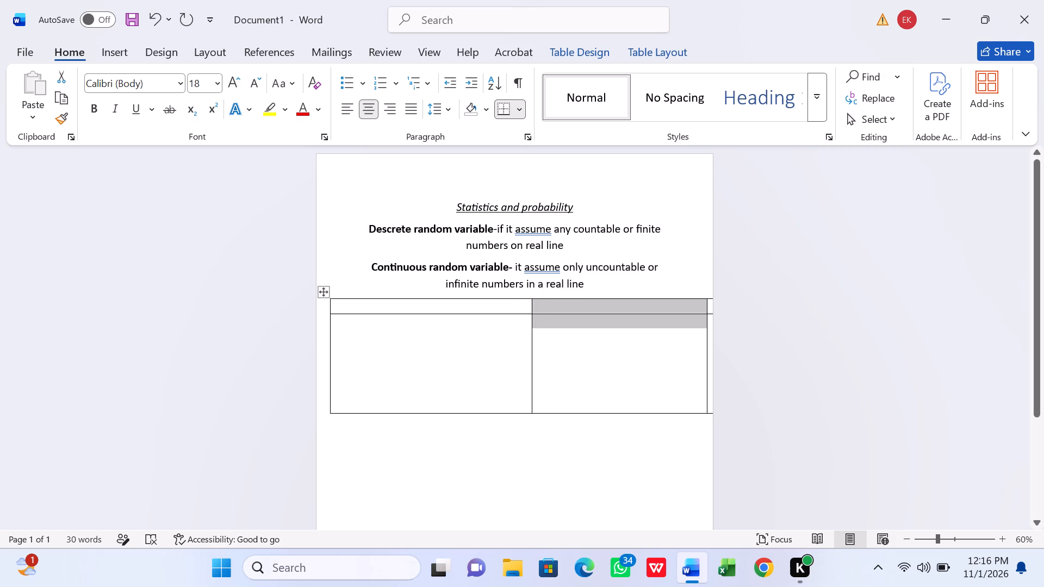
pyautogui.click(532, 314)
pyautogui.moveTo(532, 314); pyautogui.dragTo(521, 314)
pyautogui.click(532, 334)
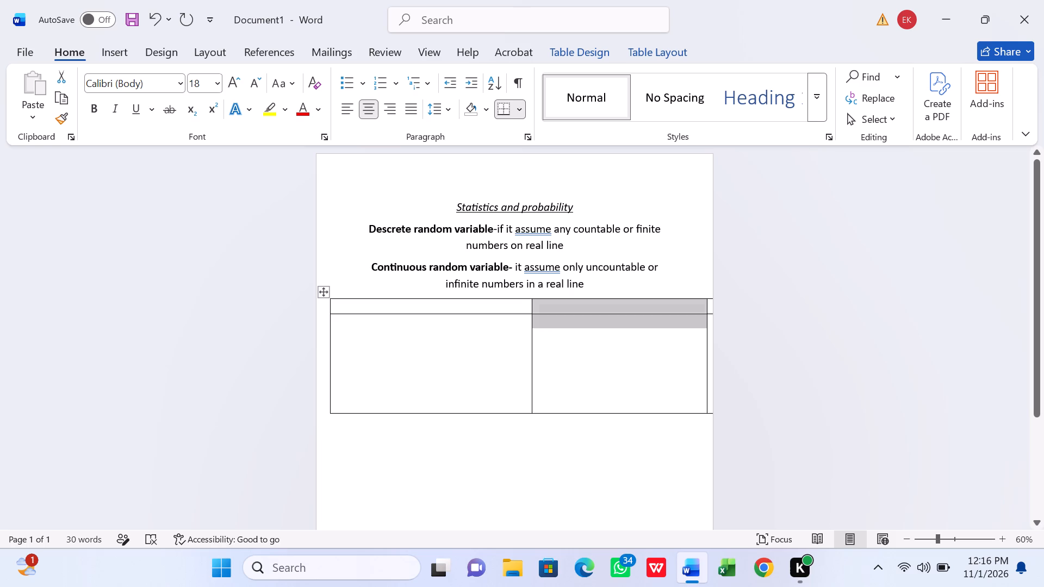
pyautogui.click(532, 334)
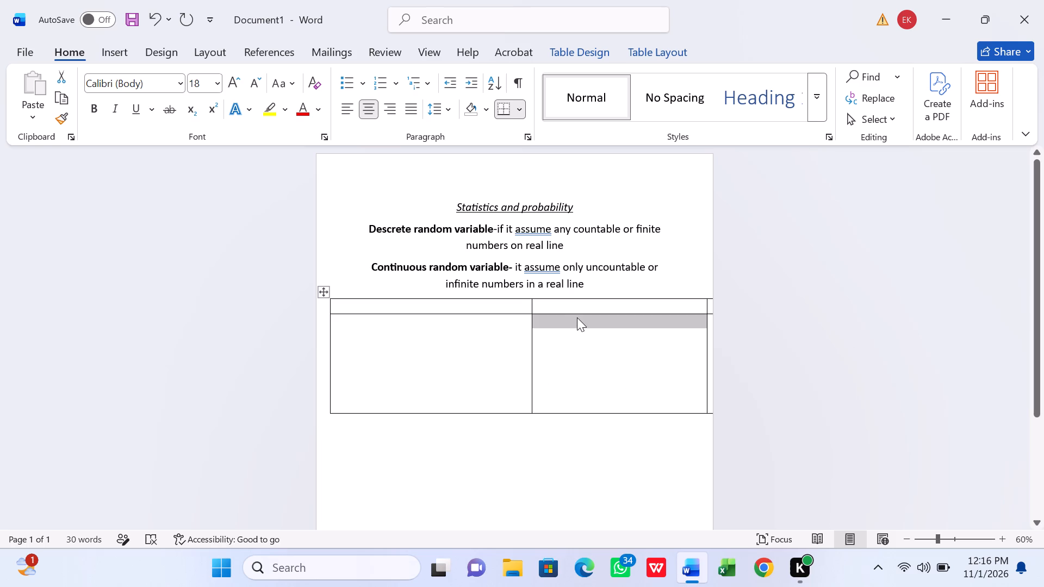
pyautogui.click(577, 317)
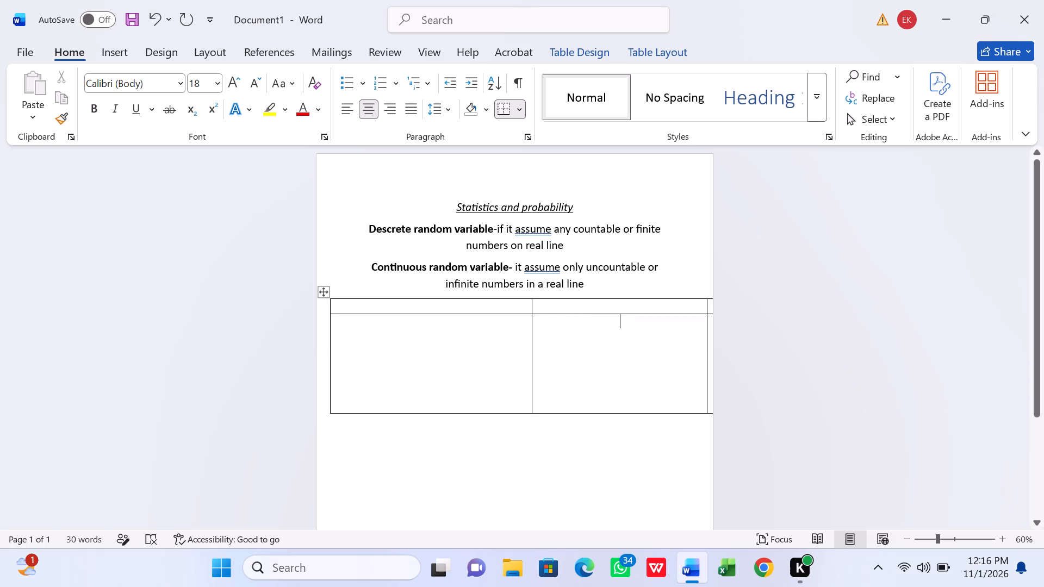
pyautogui.moveTo(532, 310); pyautogui.dragTo(518, 309)
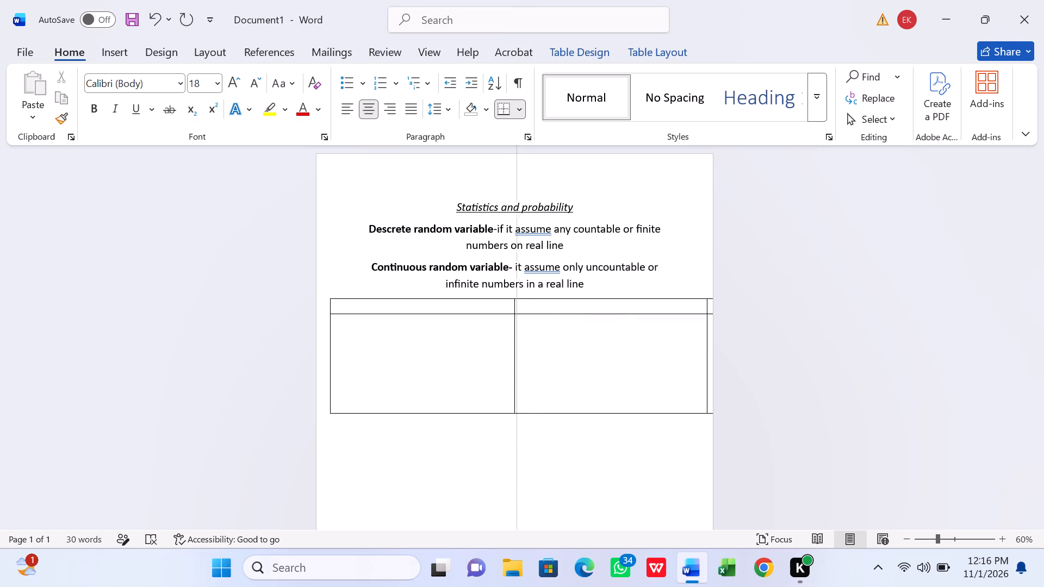
pyautogui.moveTo(518, 309); pyautogui.dragTo(523, 309)
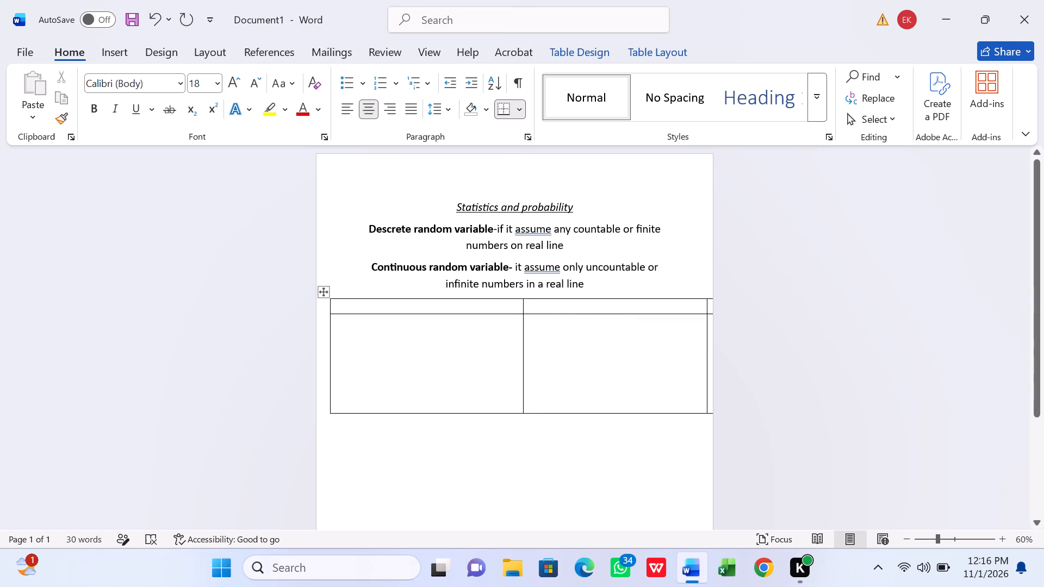
pyautogui.click(490, 326)
pyautogui.click(429, 309)
# Copy the bold term "Descrete random variable" from its definition into the first header cell of the table.
pyautogui.click(471, 236)
pyautogui.click(477, 273)
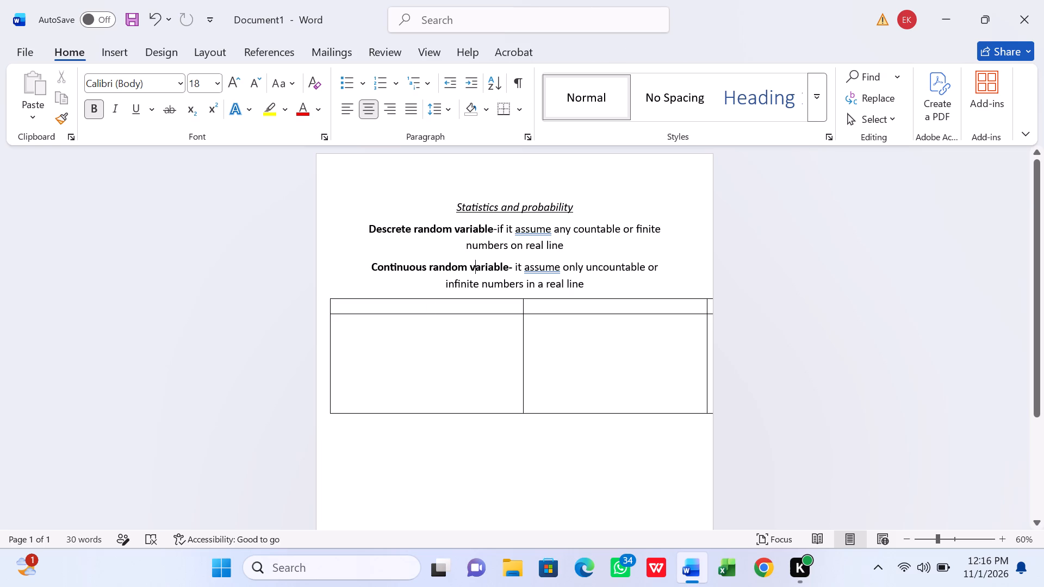
pyautogui.moveTo(492, 227); pyautogui.dragTo(460, 226)
pyautogui.moveTo(460, 226); pyautogui.dragTo(377, 227)
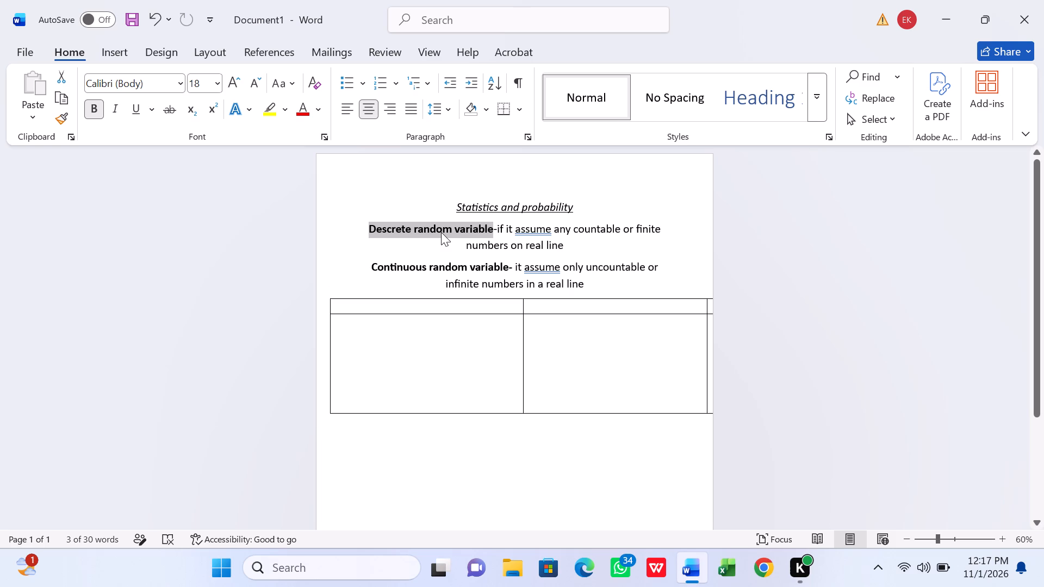
pyautogui.hotkey('ctrl', 'c')
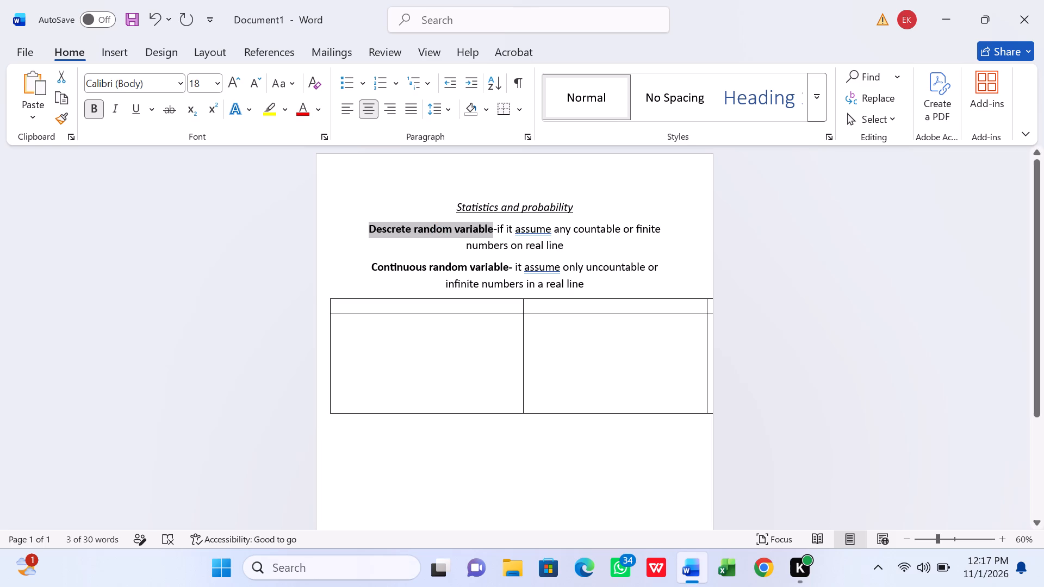
pyautogui.click(399, 303)
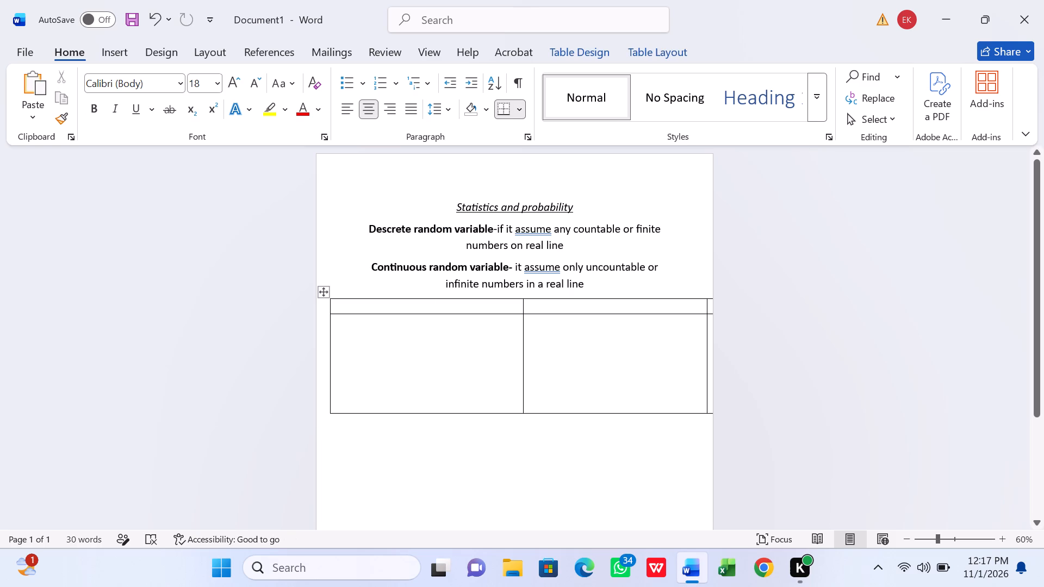
pyautogui.hotkey('ctrl', 'v')
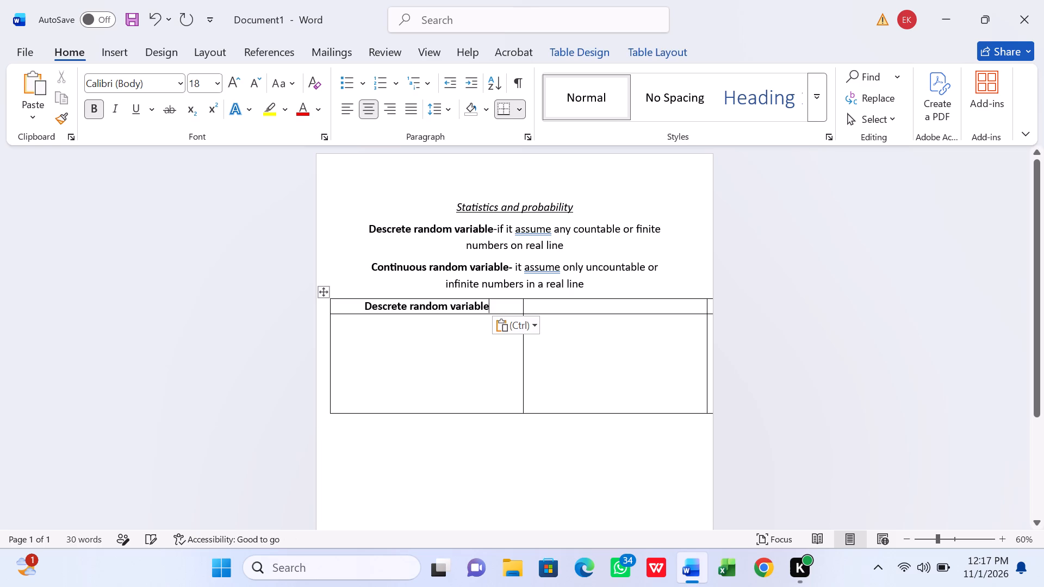
# Copy the bold term "Continuous random variable" from its definition into the table's second header cell.
pyautogui.doubleClick(568, 333)
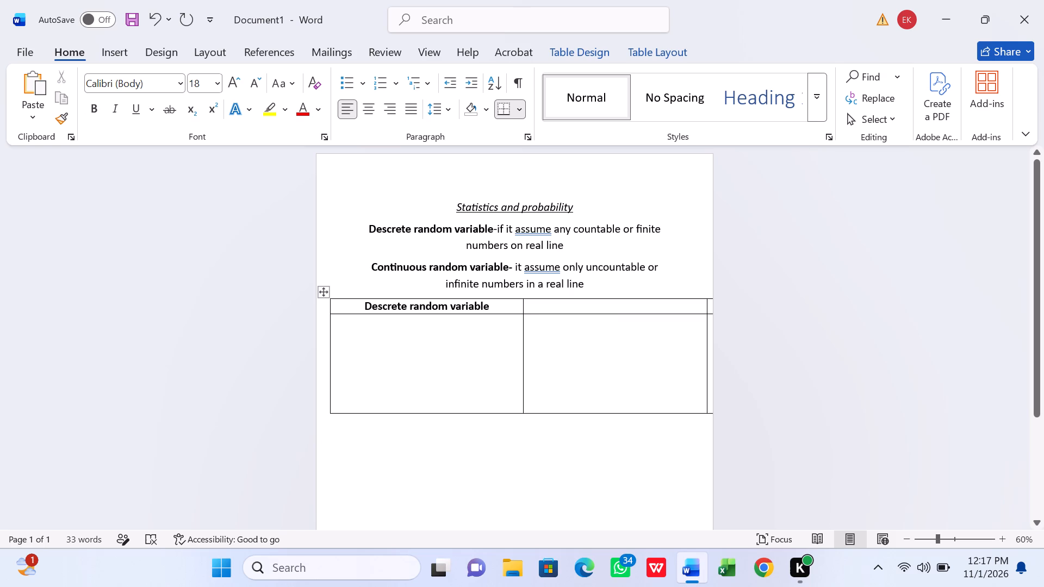
pyautogui.moveTo(510, 266); pyautogui.dragTo(505, 266)
pyautogui.moveTo(505, 266); pyautogui.dragTo(385, 273)
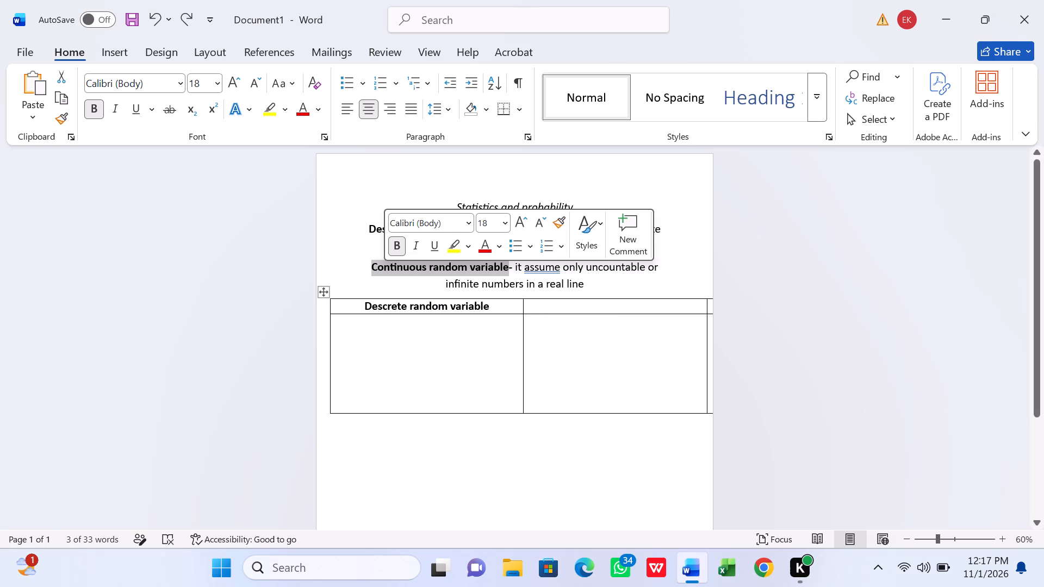
pyautogui.hotkey('ctrl', 'c')
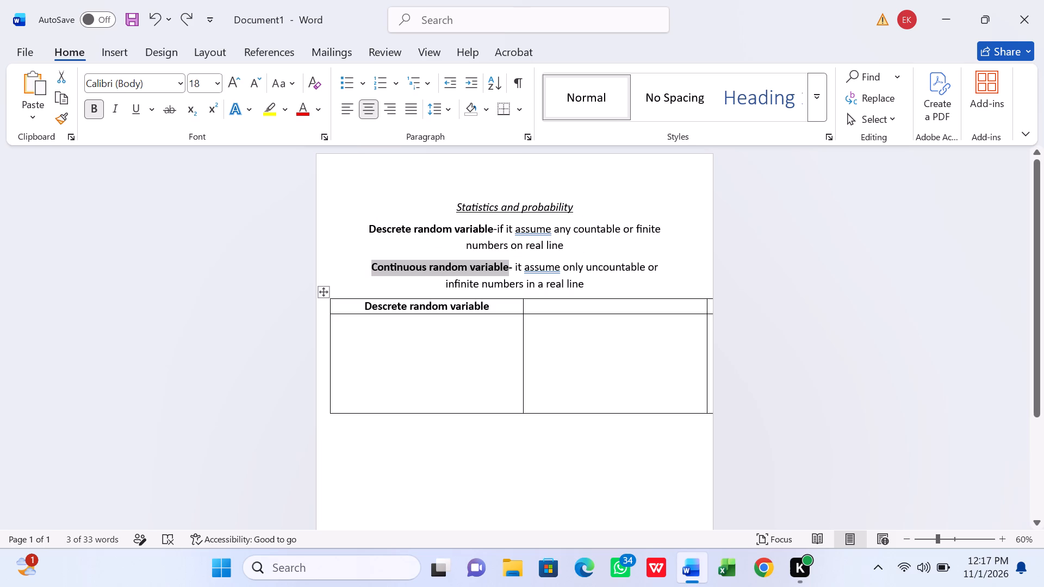
pyautogui.click(546, 306)
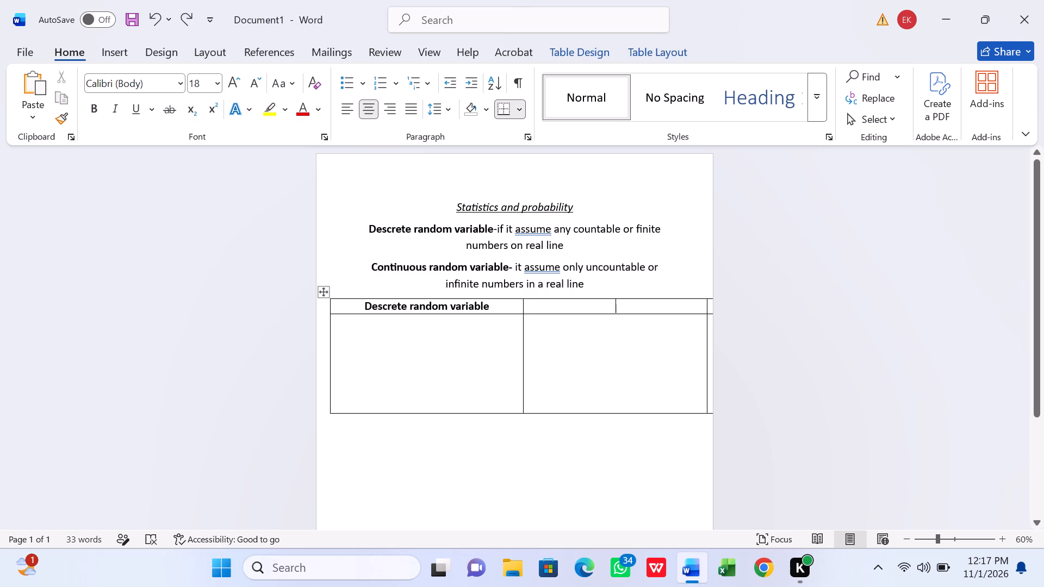
pyautogui.hotkey('ctrl', 'v')
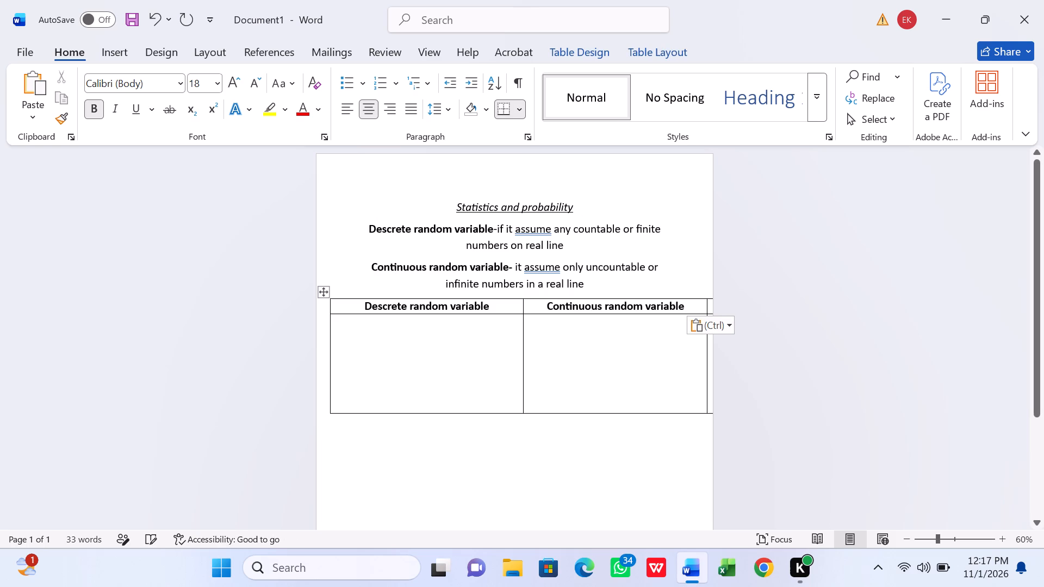
# Place the text cursor in the empty cell beneath the "Descrete random variable" header.
pyautogui.click(607, 348)
pyautogui.click(352, 332)
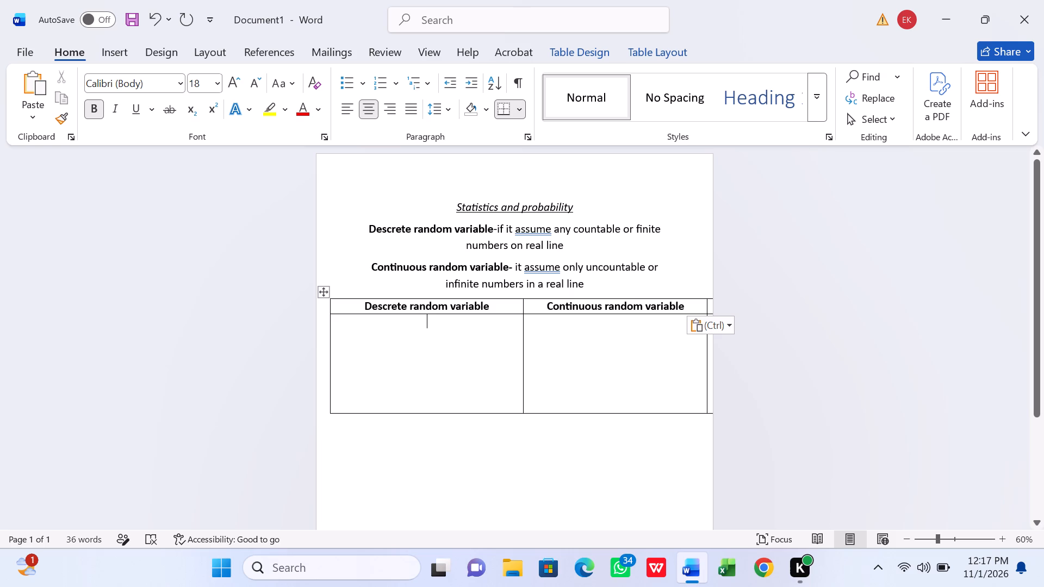
pyautogui.click(372, 355)
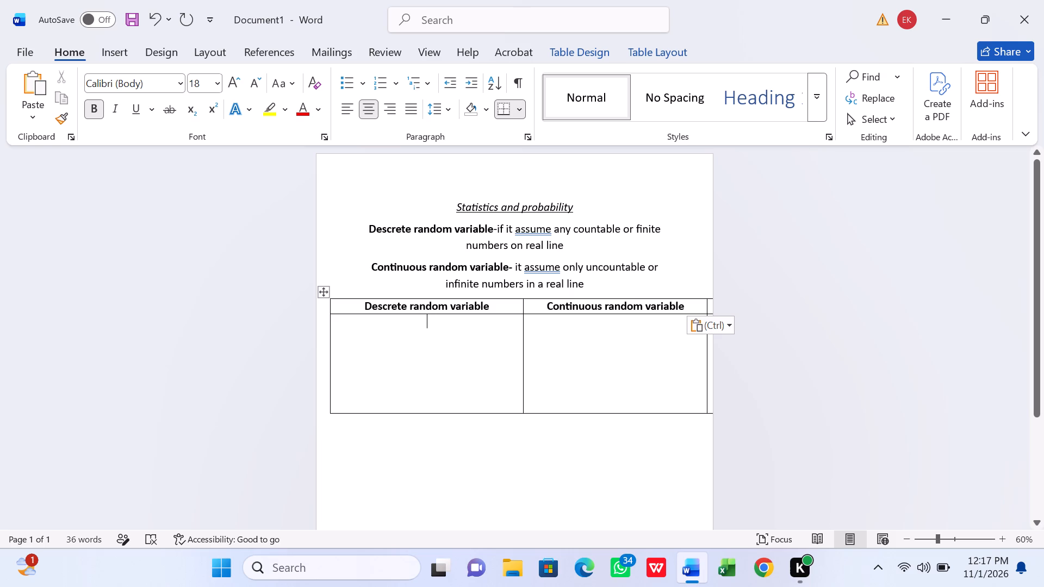
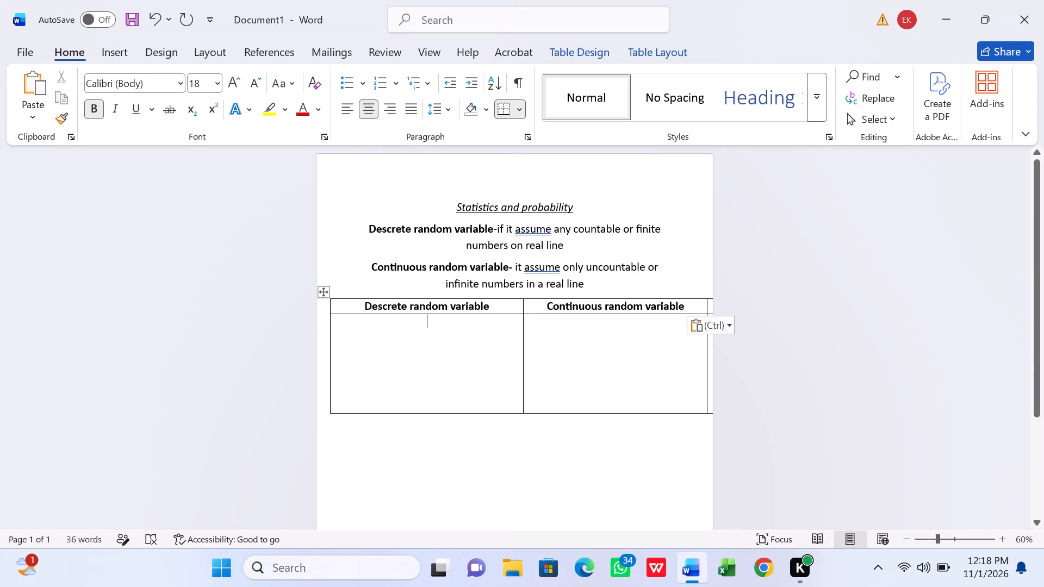
# Enter "Use probability mass function" in the cell beneath the "Descrete random variable" header.
pyautogui.click(344, 329)
pyautogui.write('us')
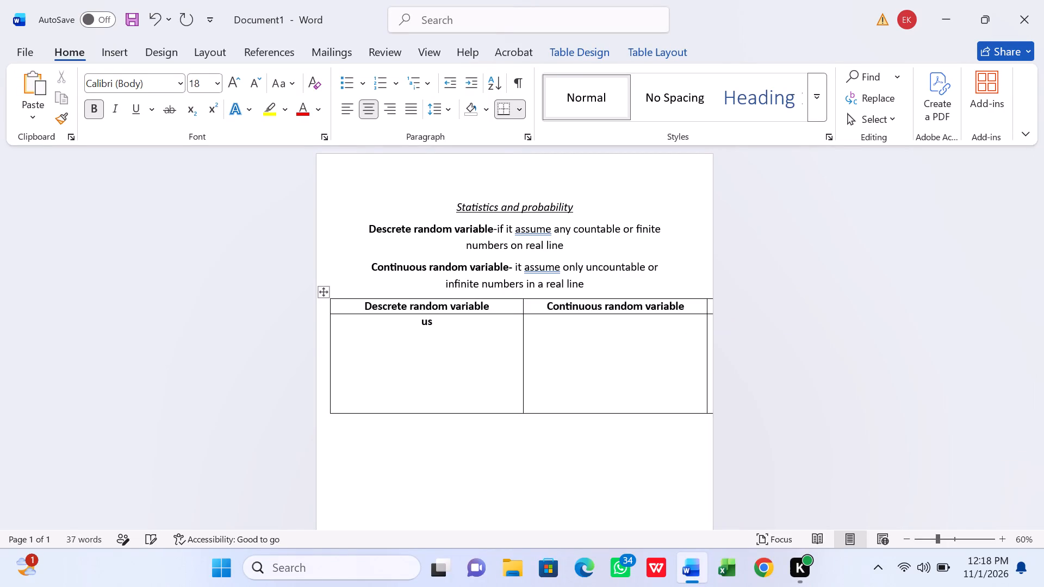
pyautogui.press('e')
pyautogui.press('space')
pyautogui.press('p')
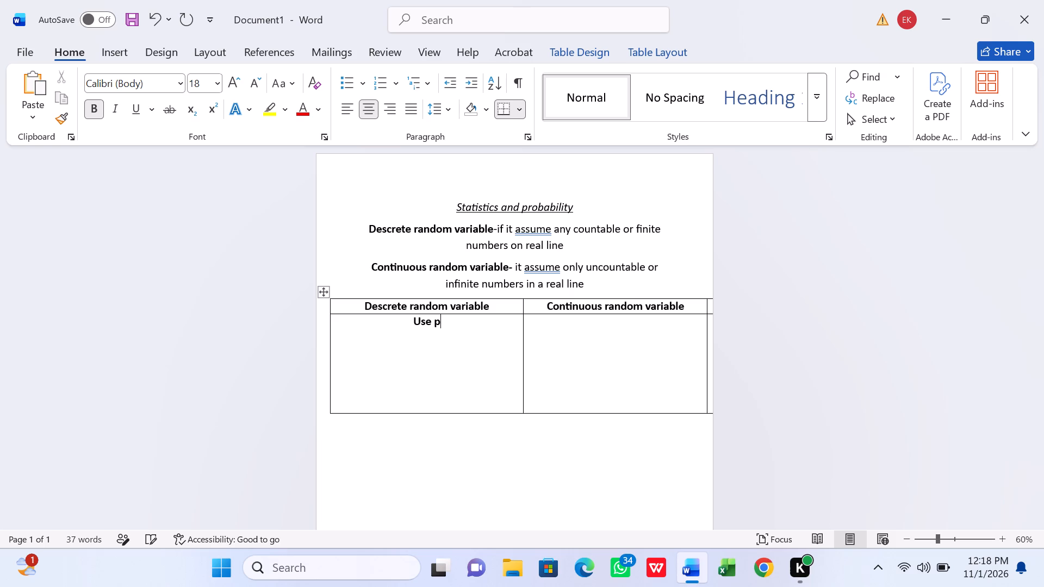
pyautogui.press('r')
pyautogui.press('o')
pyautogui.write('babi')
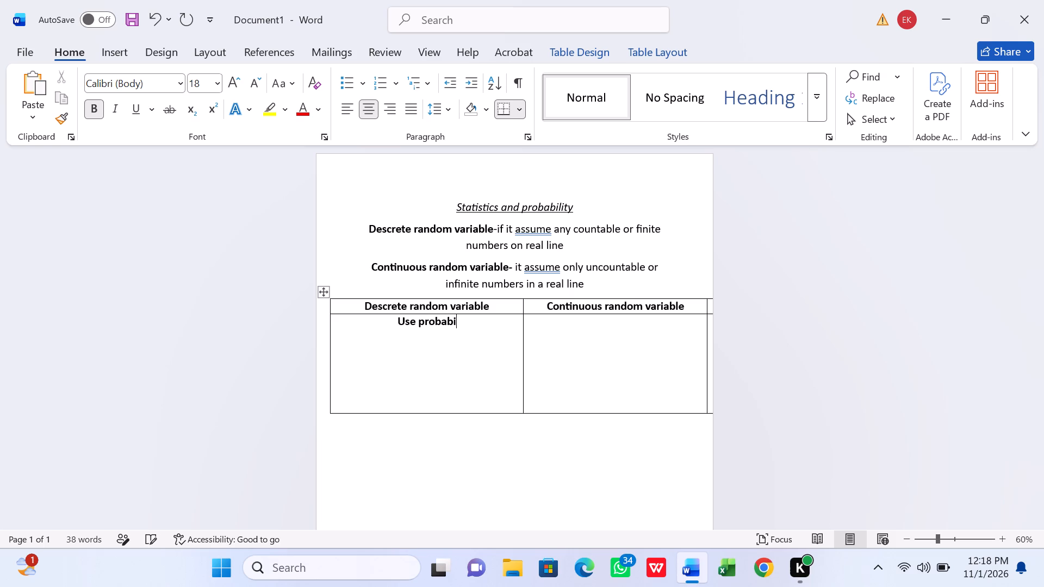
pyautogui.write('lity mass fun')
pyautogui.write('ction')
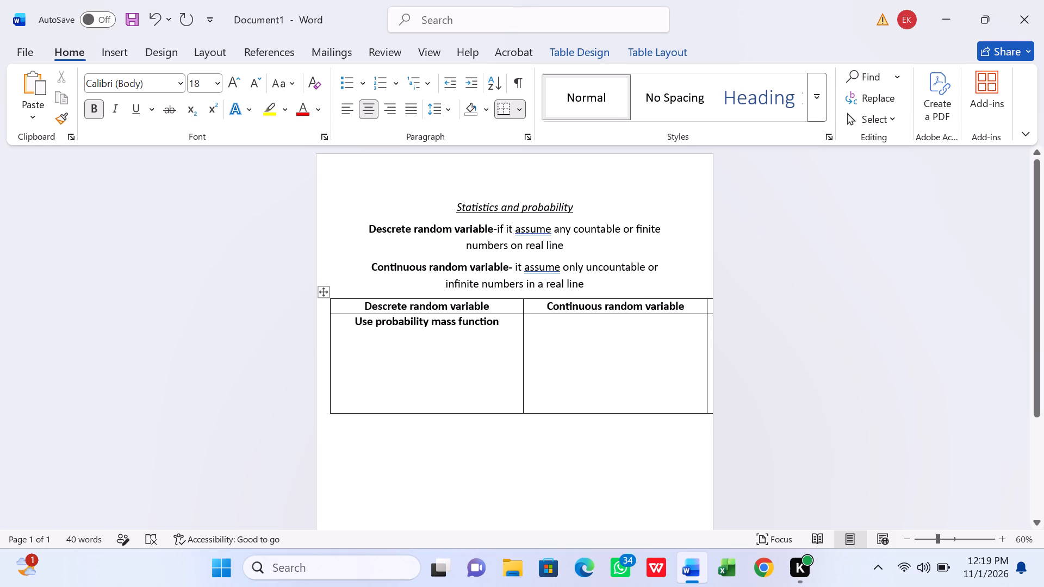
# Remove the bold formatting from "Use probability mass function" in the table's first column.
pyautogui.tripleClick(501, 322)
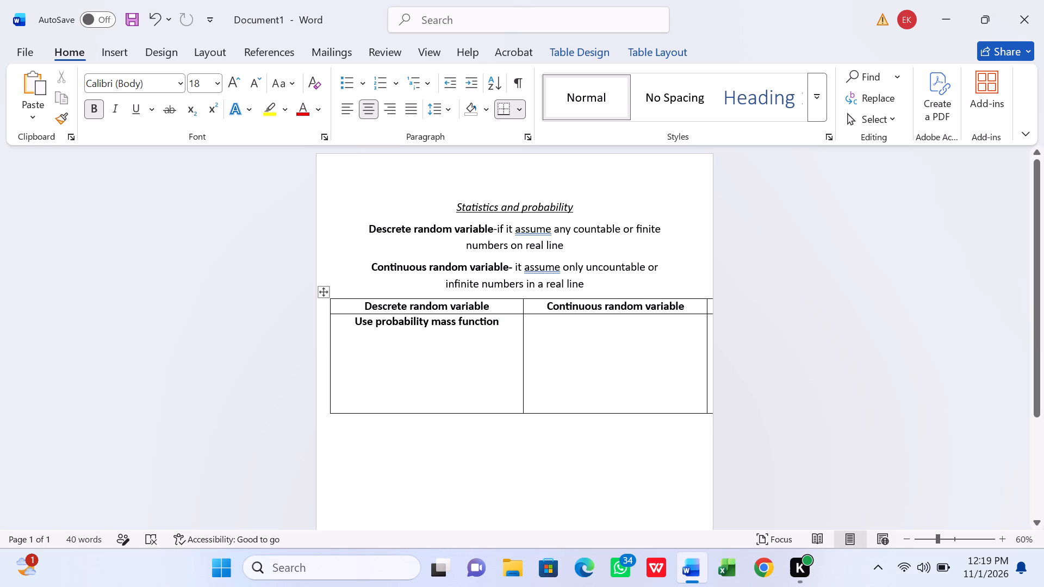
pyautogui.click(501, 322)
pyautogui.tripleClick(501, 322)
pyautogui.click(93, 102)
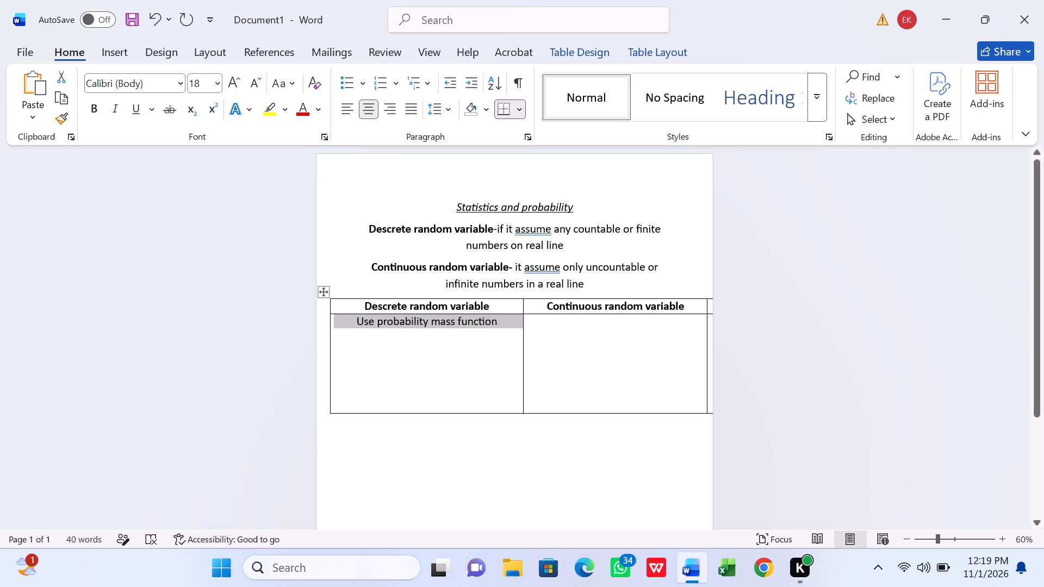
# Enter "Use probability density function" in the cell beneath the "Continuous random variable" header.
pyautogui.click(572, 333)
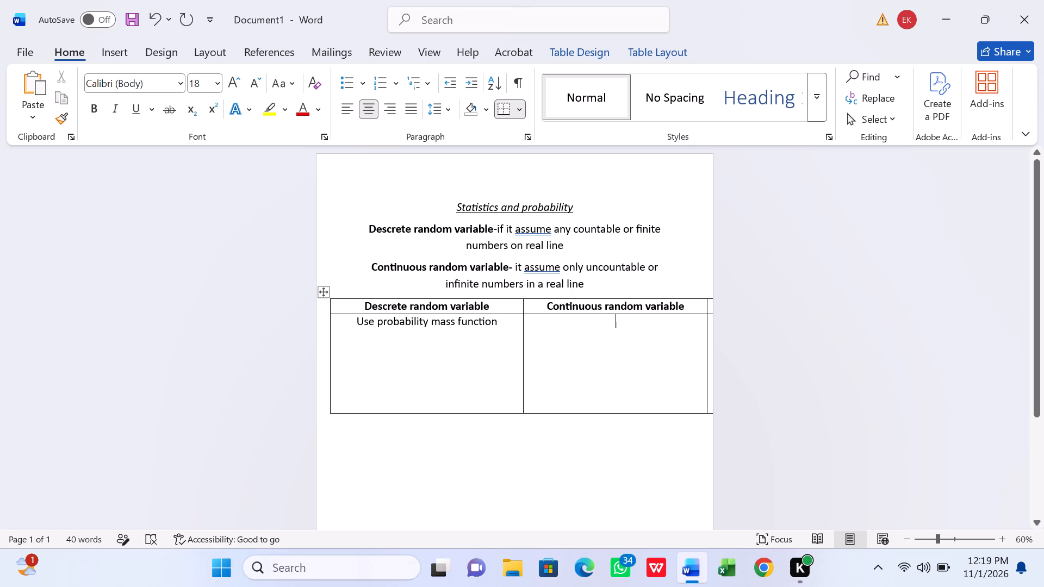
pyautogui.press('o')
pyautogui.press('BackSpace')
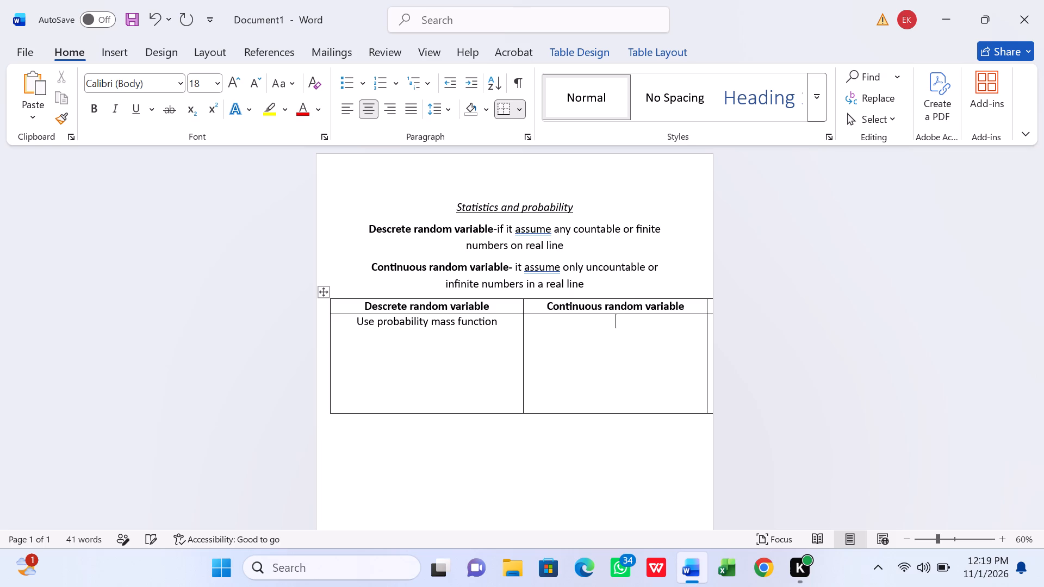
pyautogui.write('use pr')
pyautogui.write('obabi')
pyautogui.write('lity densit')
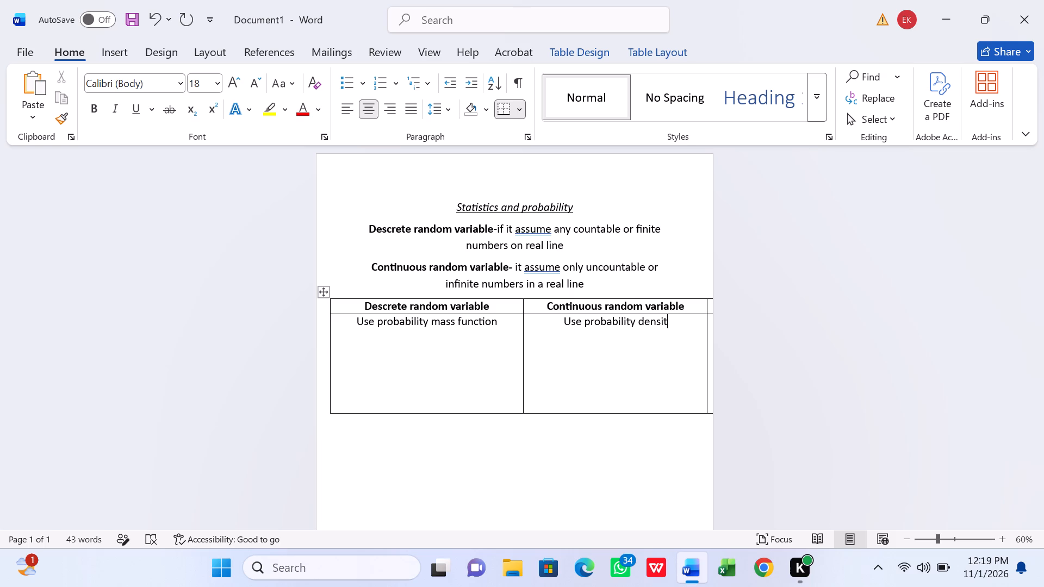
pyautogui.write('y function')
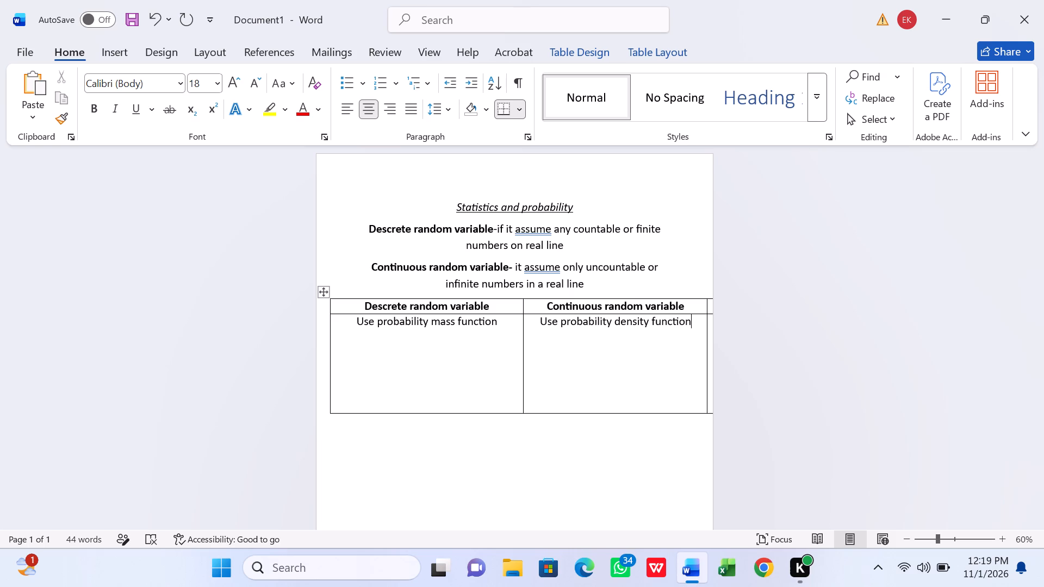
pyautogui.click(683, 322)
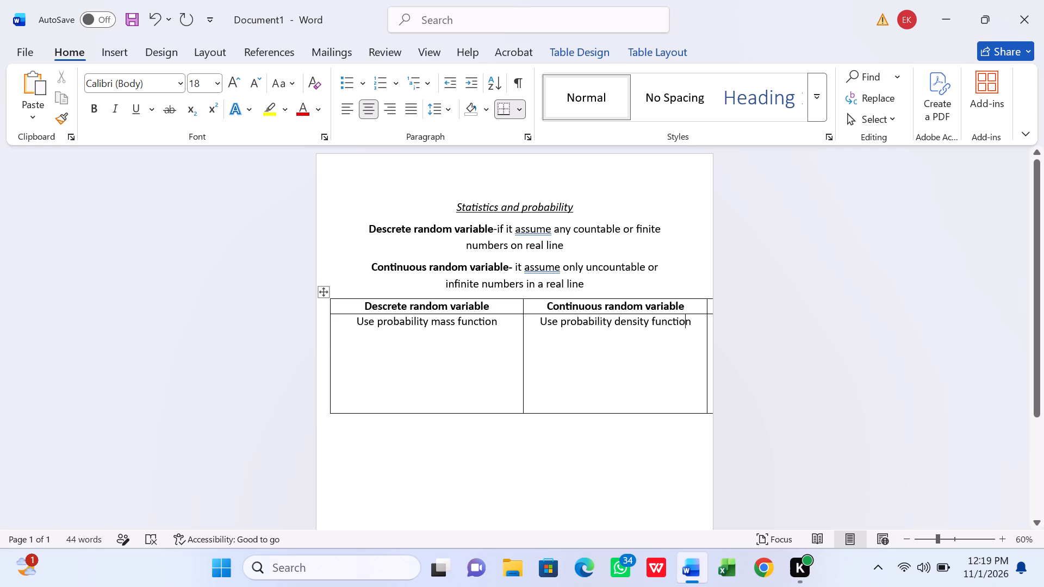
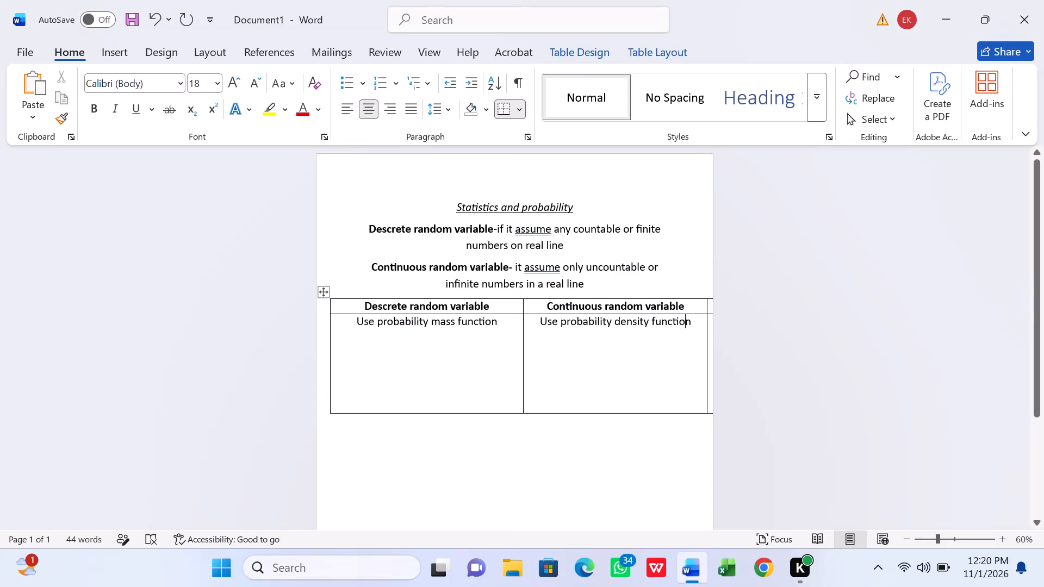
# Add the line "The total area under the curve must be equal to one" below "Use probability density function" in the table.
pyautogui.click(552, 340)
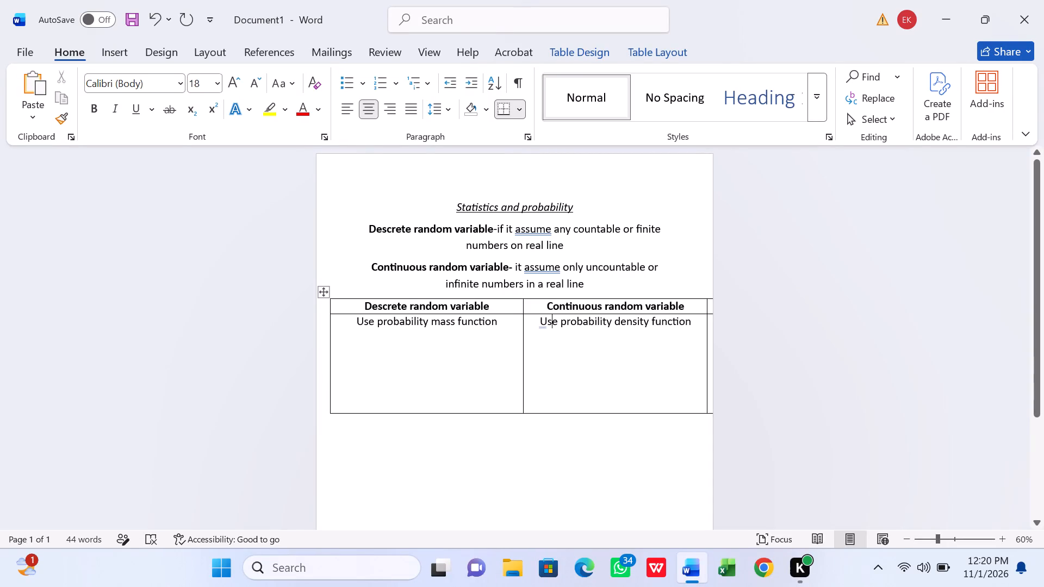
pyautogui.click(692, 321)
pyautogui.press('Return')
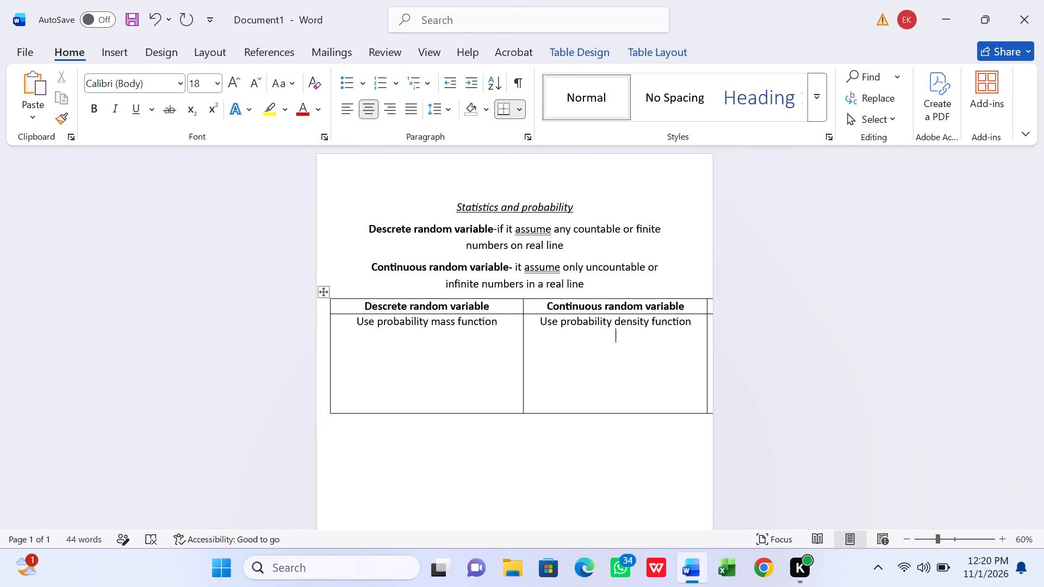
pyautogui.write('the total area undder the cur')
pyautogui.write('ve must')
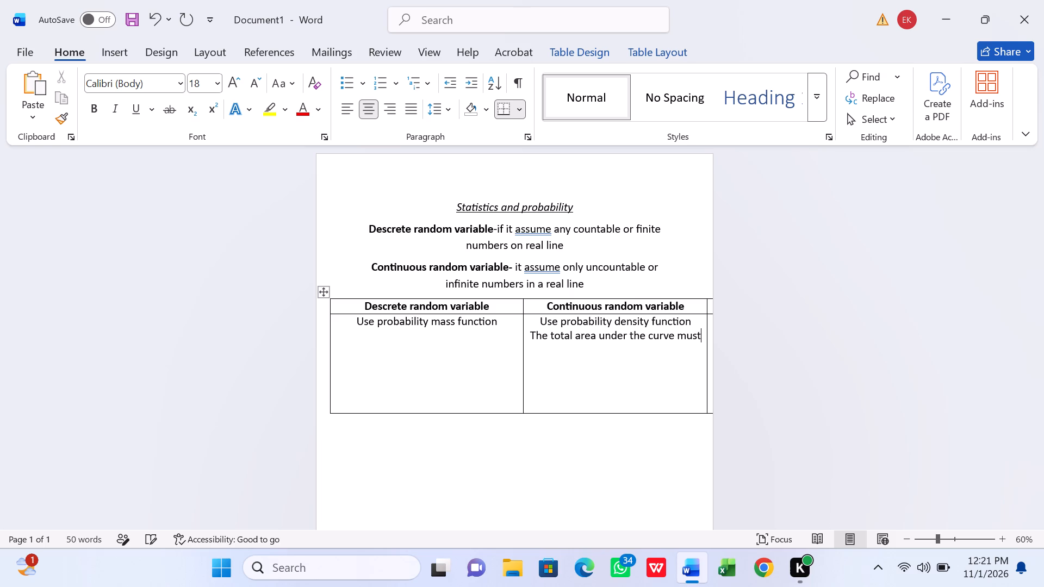
pyautogui.press('space')
pyautogui.press('b')
pyautogui.write('e we')
pyautogui.press('BackSpace')
pyautogui.press('BackSpace')
pyautogui.press('BackSpace')
pyautogui.press('space')
pyautogui.write('e')
pyautogui.write('qua')
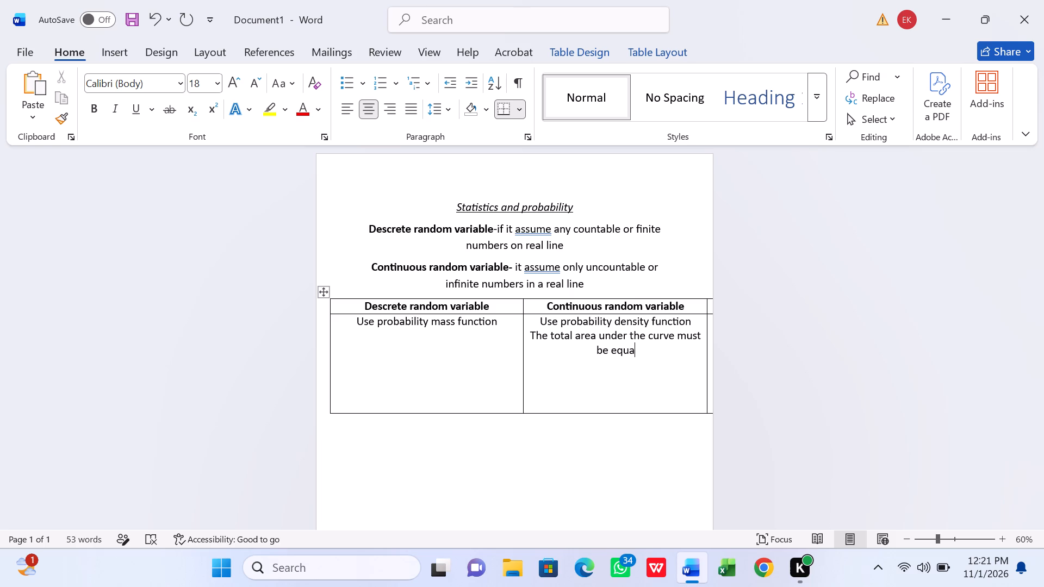
pyautogui.write('l to one')
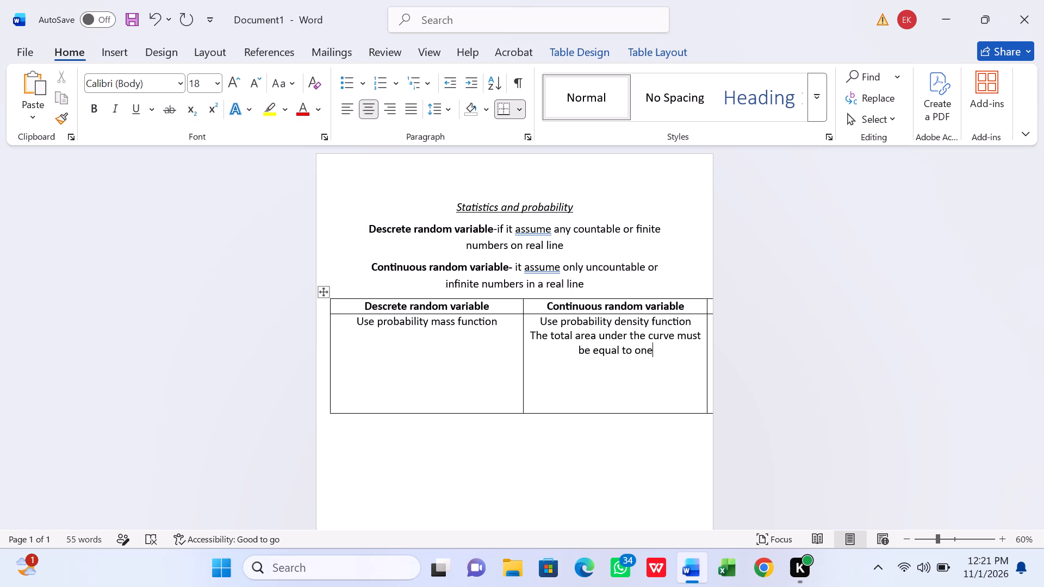
# Add the line "The total probability is equal to one" below "Use probability mass function" in the table.
pyautogui.click(363, 340)
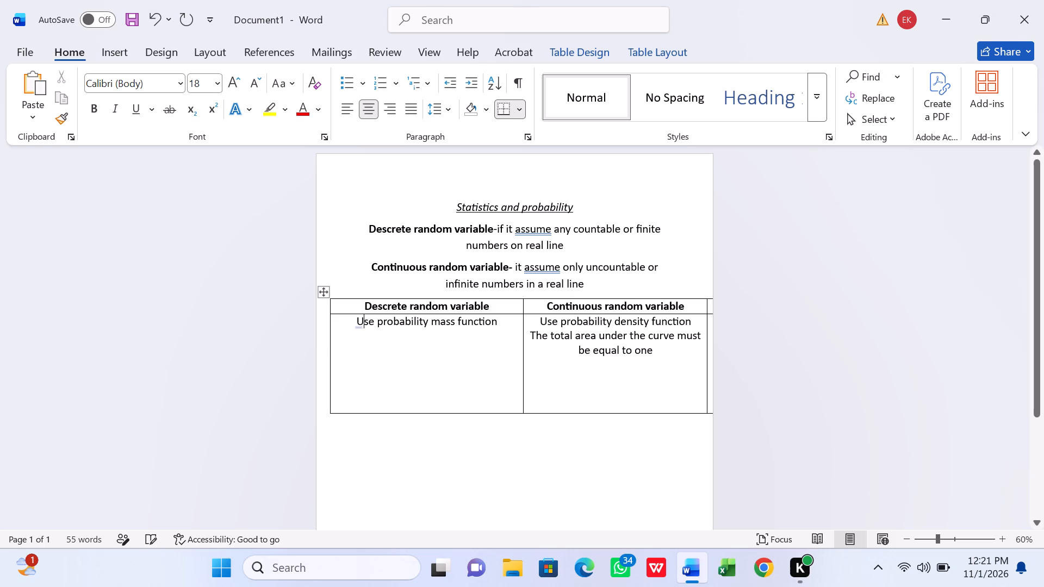
pyautogui.click(501, 321)
pyautogui.press('Return')
pyautogui.write('the total probability is equal t')
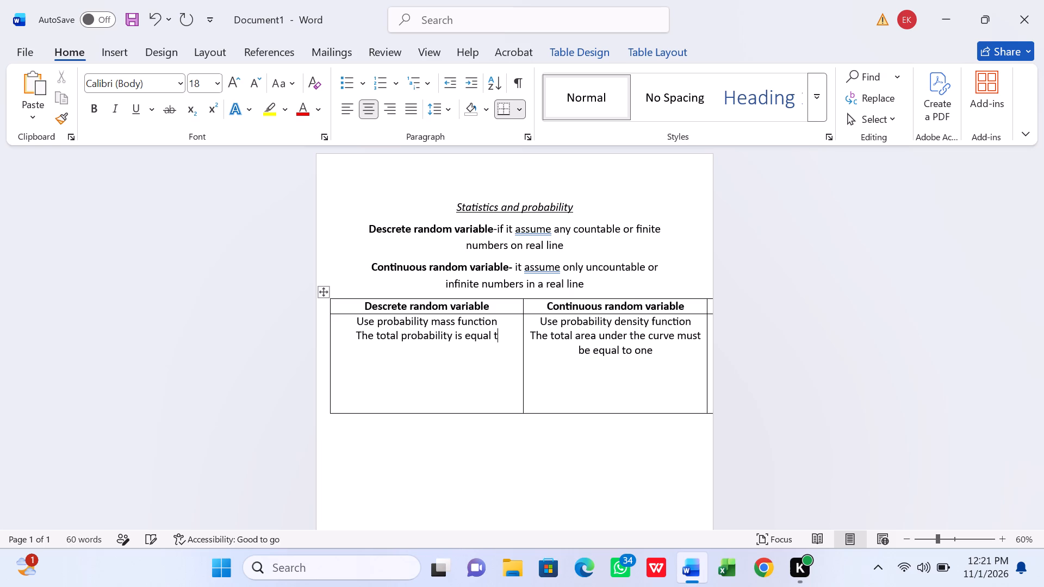
pyautogui.write('o one')
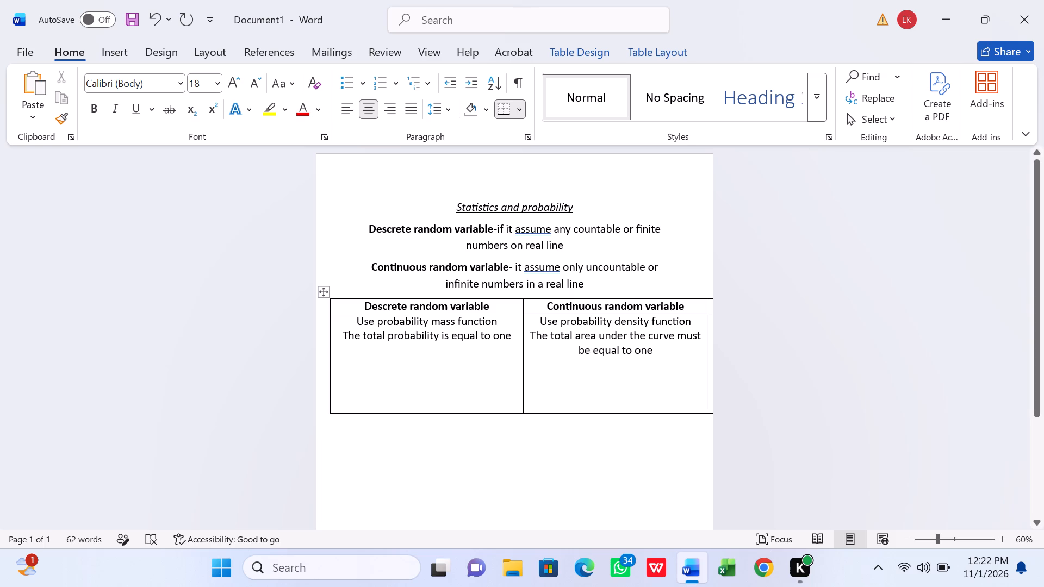
# Add the line "summation" below "The total probability is equal to one" in the "Descrete random variable" column.
pyautogui.tripleClick(1034, 519)
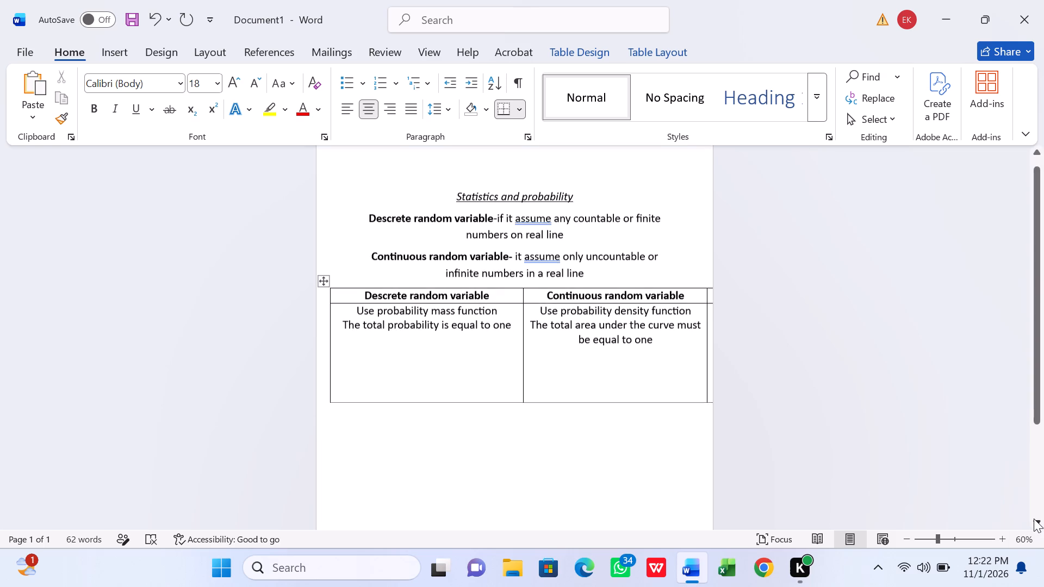
pyautogui.tripleClick(1034, 519)
pyautogui.click(1034, 519)
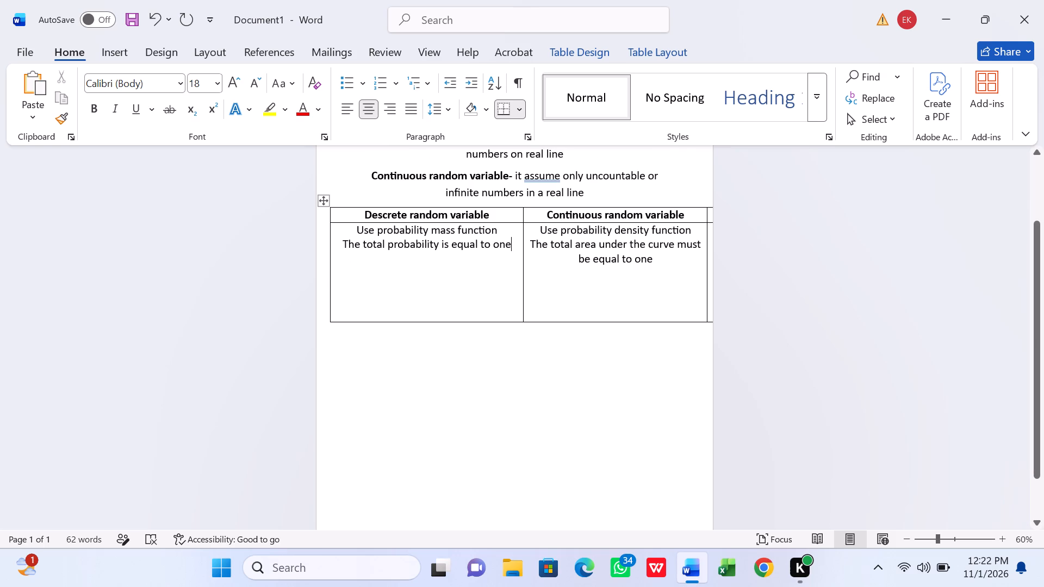
pyautogui.click(382, 277)
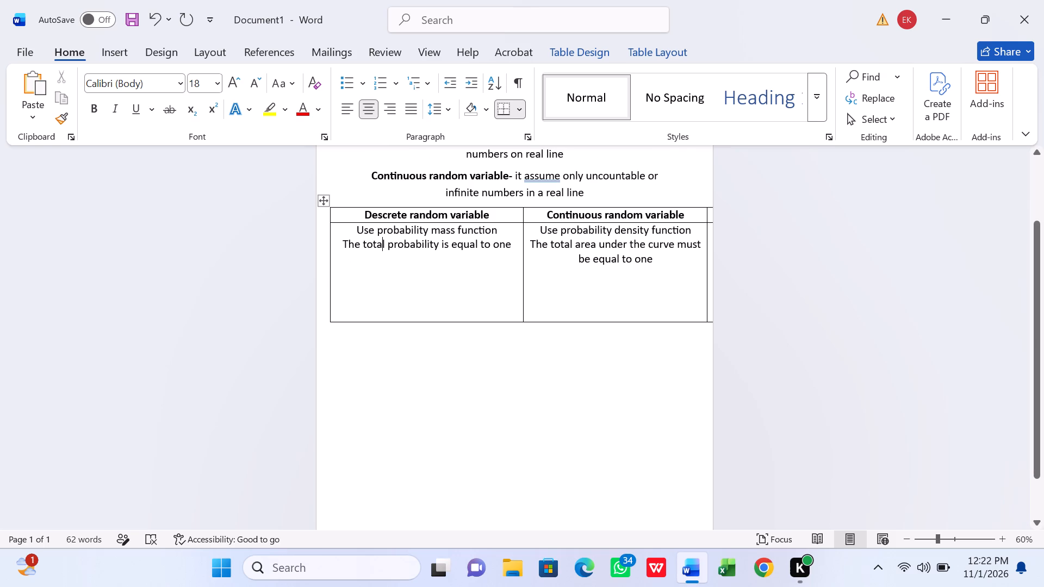
pyautogui.click(518, 245)
pyautogui.press('Return')
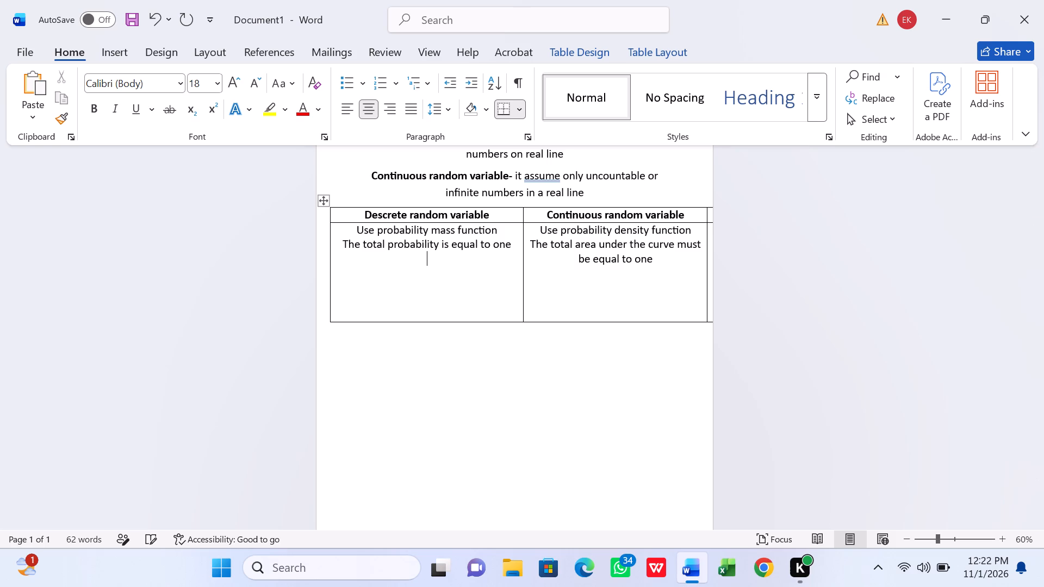
pyautogui.write('su')
pyautogui.write('mm')
pyautogui.write('at')
pyautogui.write('ion')
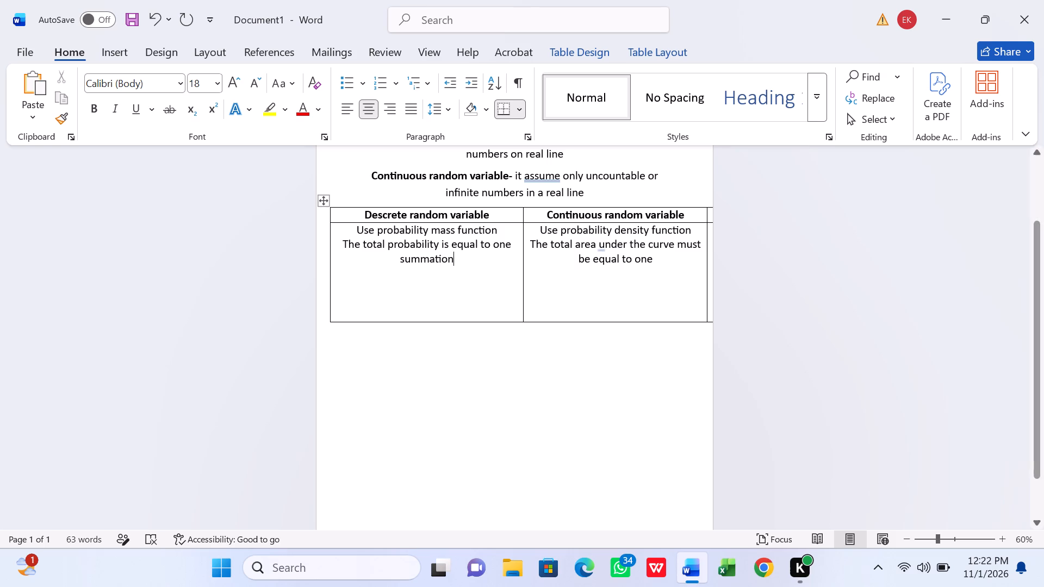
# Add the line "nitergration" below the total area statement in the "Continuous random variable" column.
pyautogui.click(659, 259)
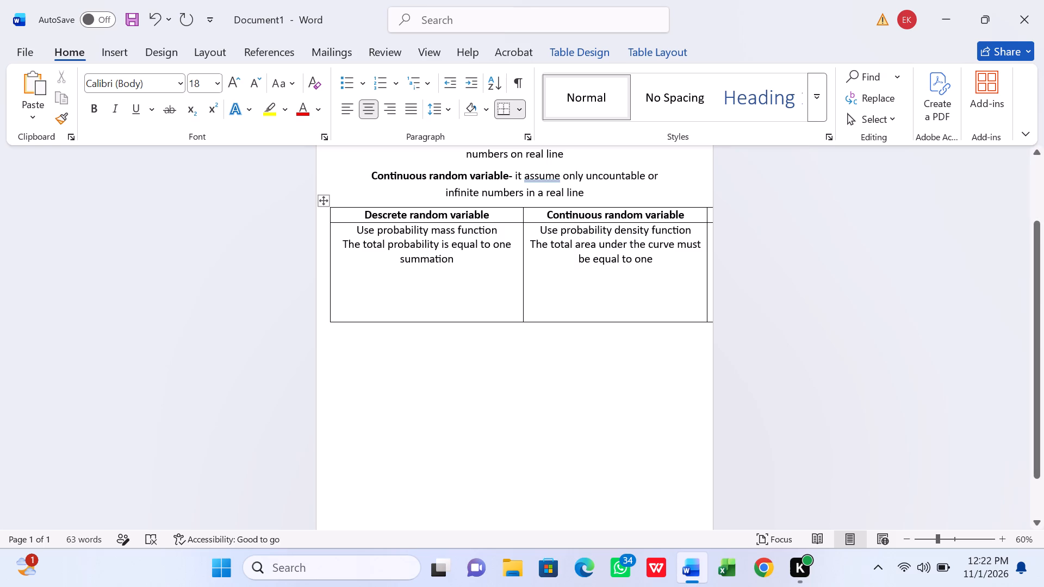
pyautogui.press('Return')
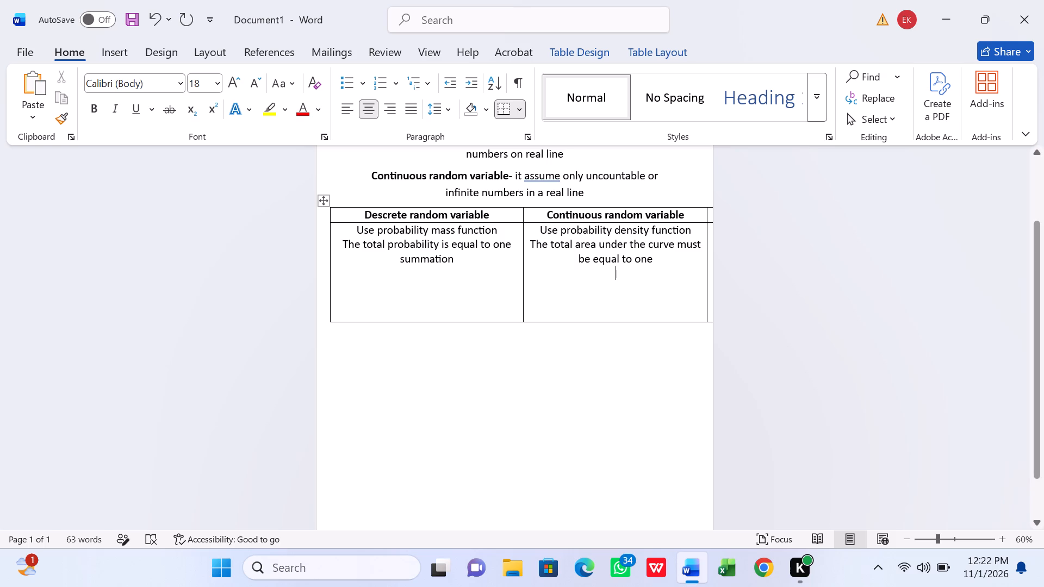
pyautogui.press('n')
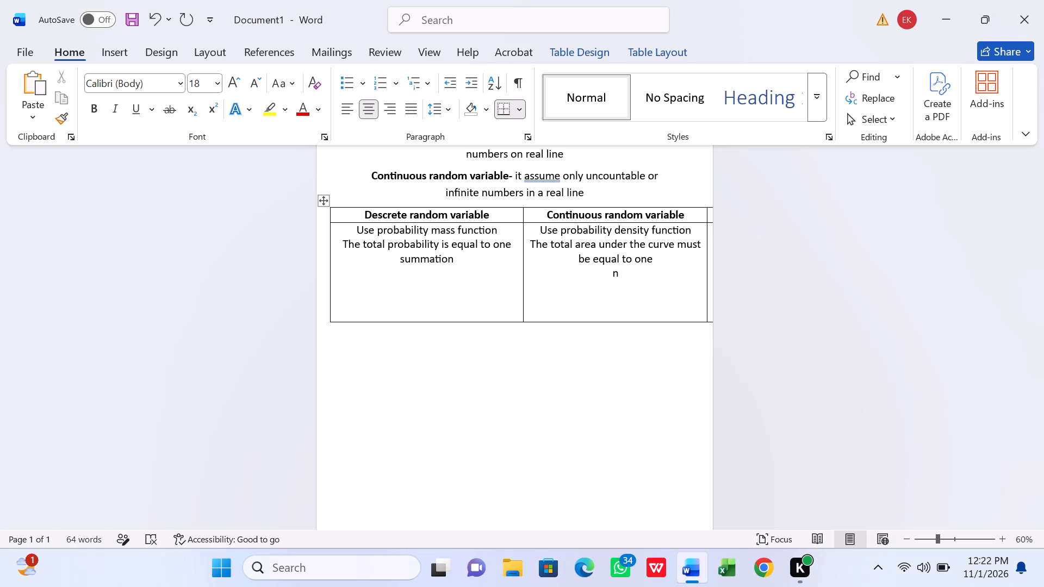
pyautogui.write('iter')
pyautogui.write('gration')
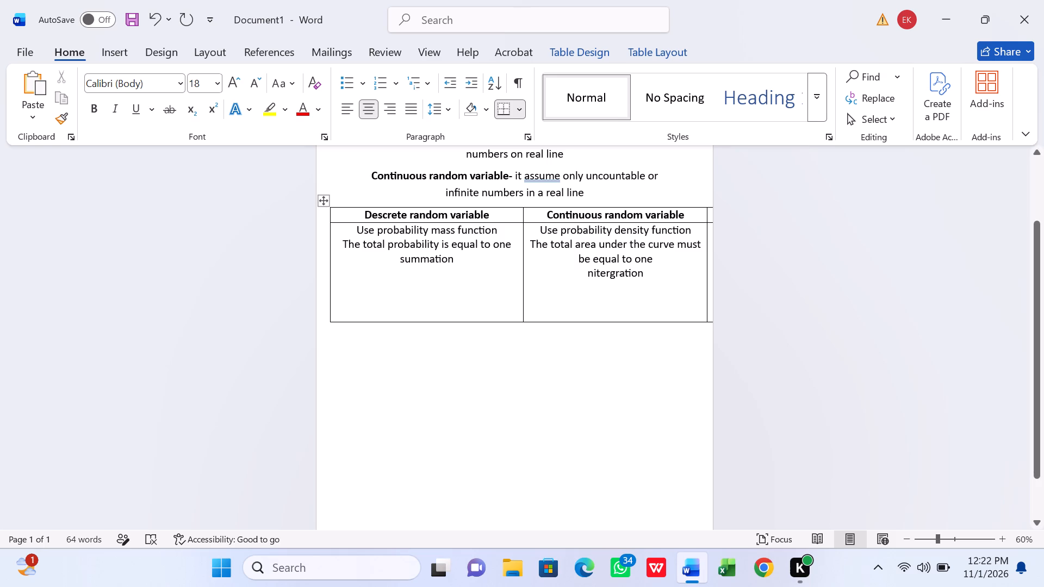
# Insert one blank line above "nitergration" and two above "summation" so both words sit level in the table.
pyautogui.click(661, 261)
pyautogui.press('Return')
pyautogui.click(515, 245)
pyautogui.press('Return')
pyautogui.press('Return')
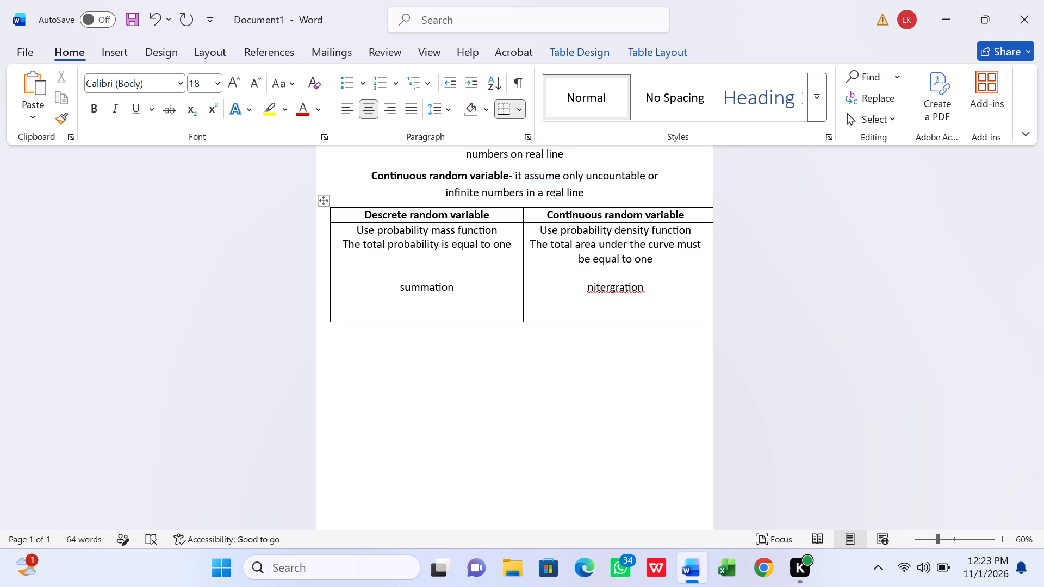
# Enter the line "Calculation and finding probabilities" beneath the table.
pyautogui.click(471, 426)
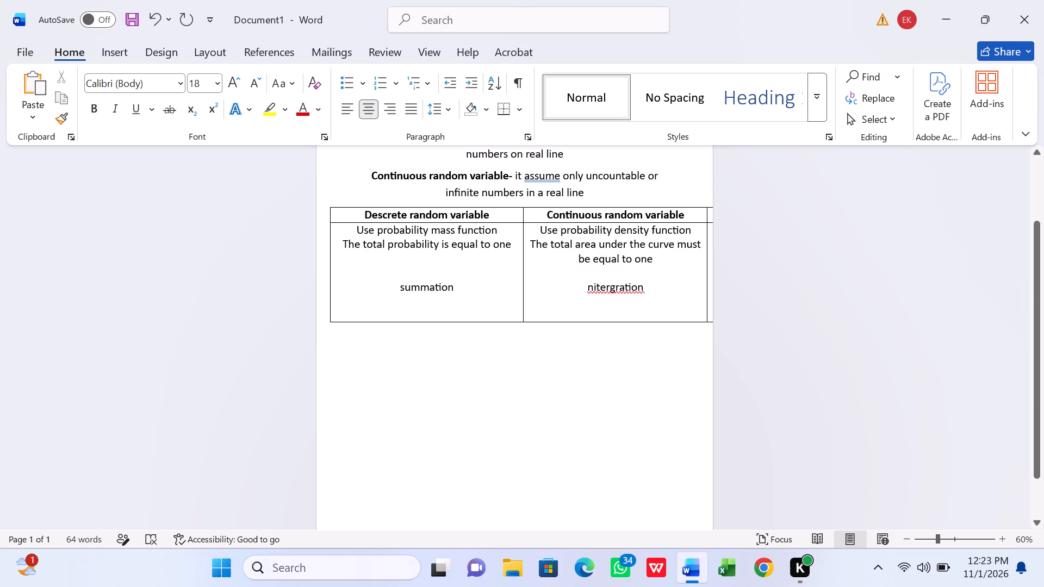
pyautogui.write('ca')
pyautogui.write('lcu')
pyautogui.write('lation a')
pyautogui.write('nd fin')
pyautogui.write('ding proba')
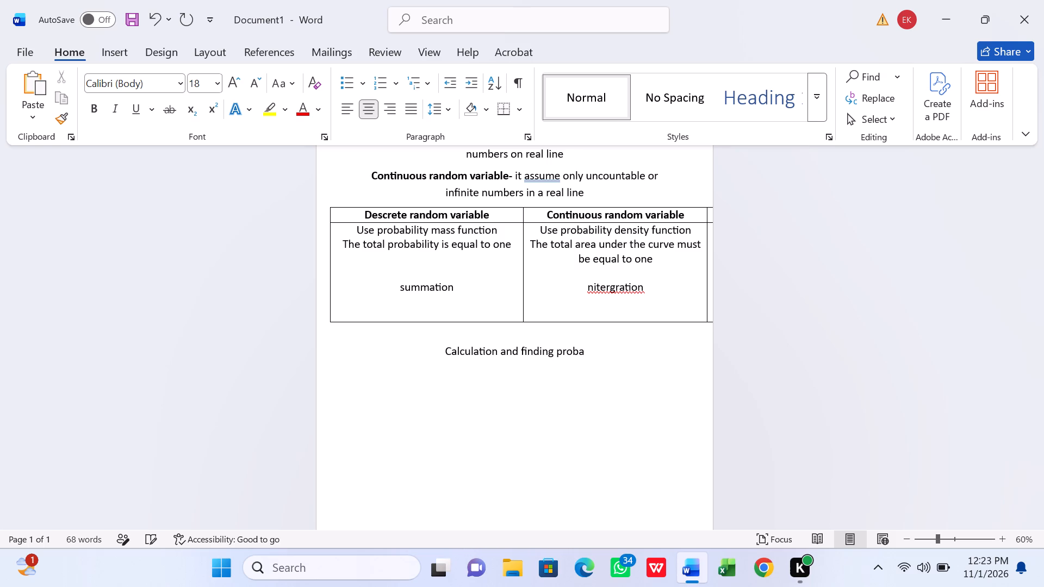
pyautogui.write('bil')
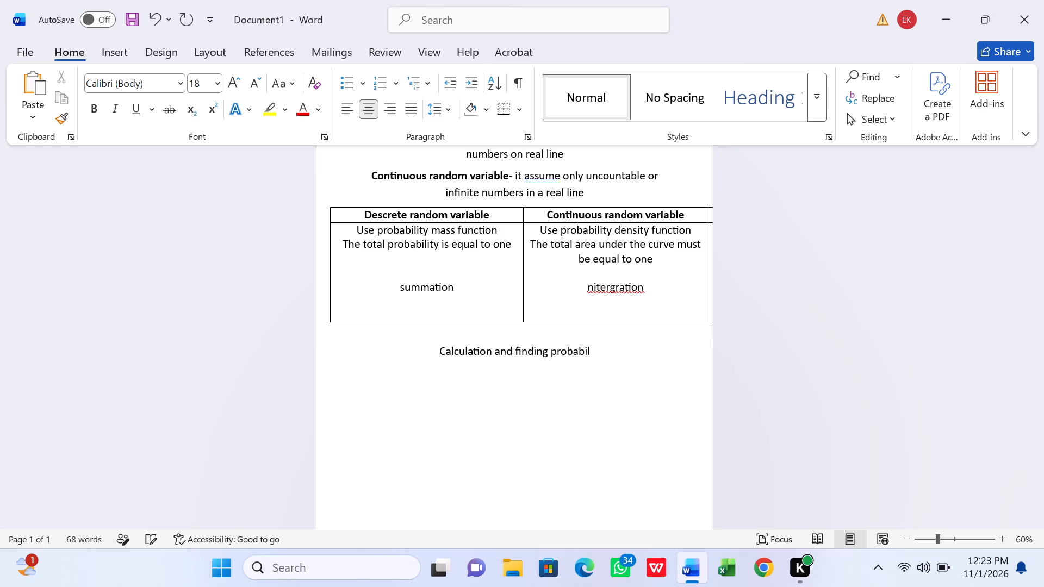
pyautogui.write('ities')
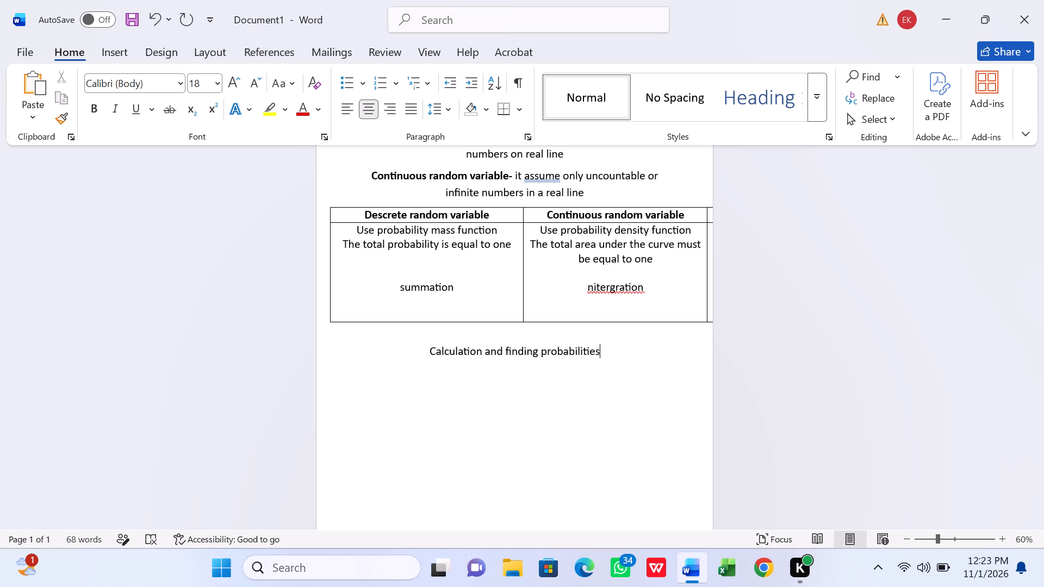
# Add the line "The cumulative distribution function" below "Calculation and finding probabilities".
pyautogui.press('Return')
pyautogui.write('th')
pyautogui.write('e cumulative dest')
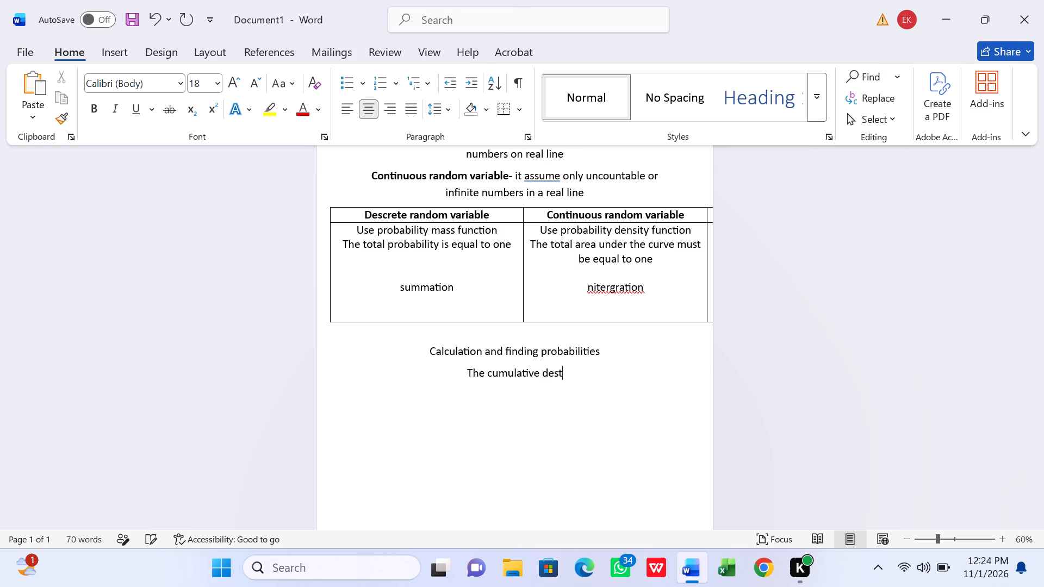
pyautogui.write('ribution fun')
pyautogui.press('c')
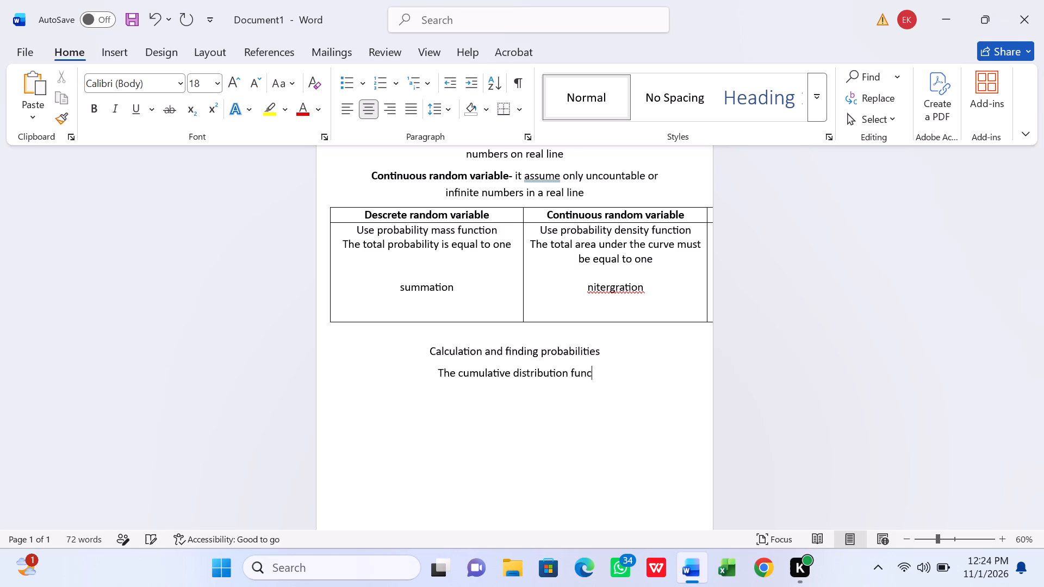
pyautogui.write('tion')
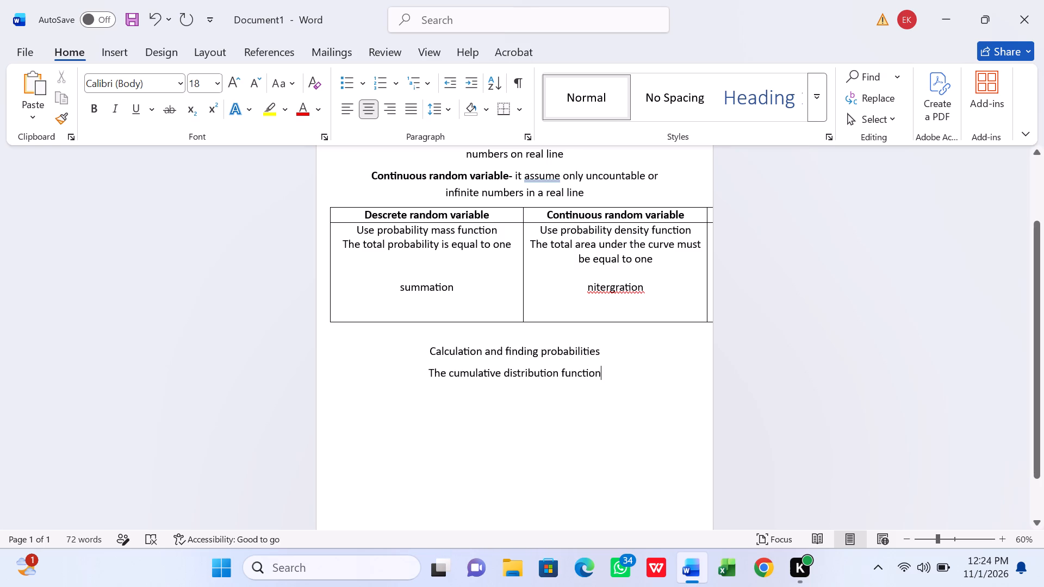
# Make the line "The cumulative distribution function" bold, italic and underlined.
pyautogui.moveTo(604, 374); pyautogui.dragTo(408, 356)
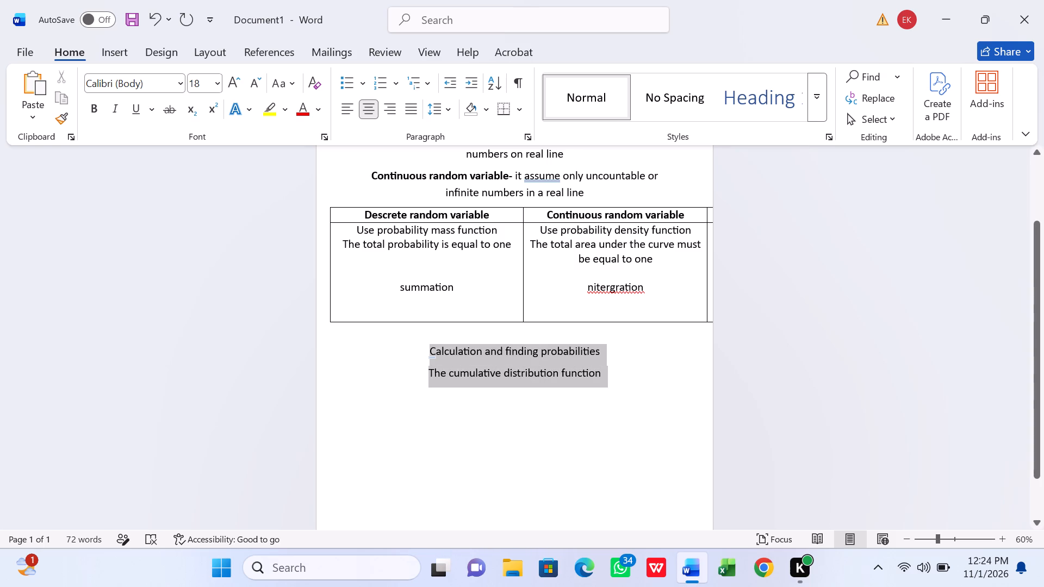
pyautogui.moveTo(408, 356); pyautogui.dragTo(515, 404)
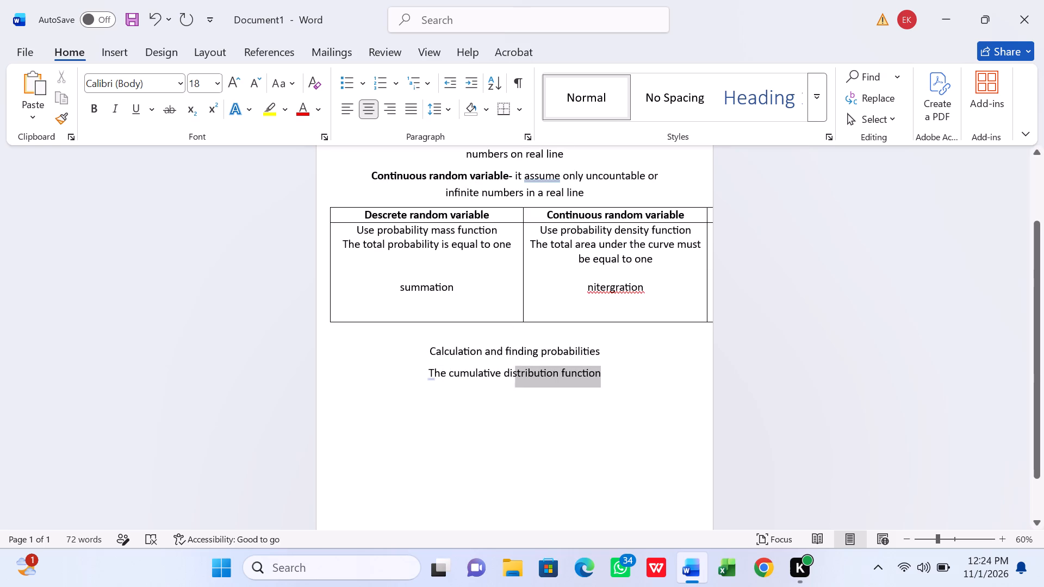
pyautogui.moveTo(515, 404); pyautogui.dragTo(415, 398)
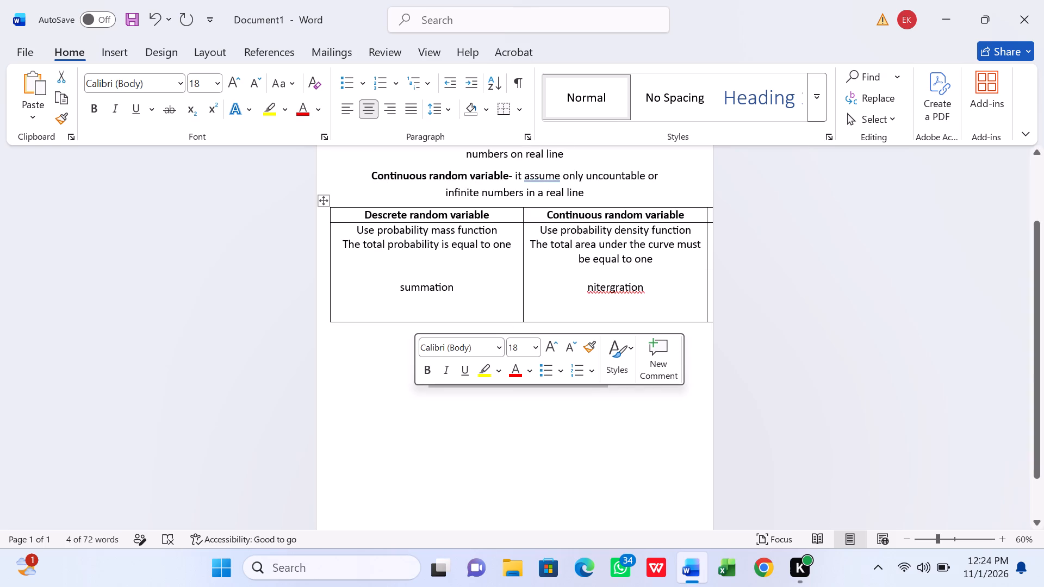
pyautogui.click(446, 372)
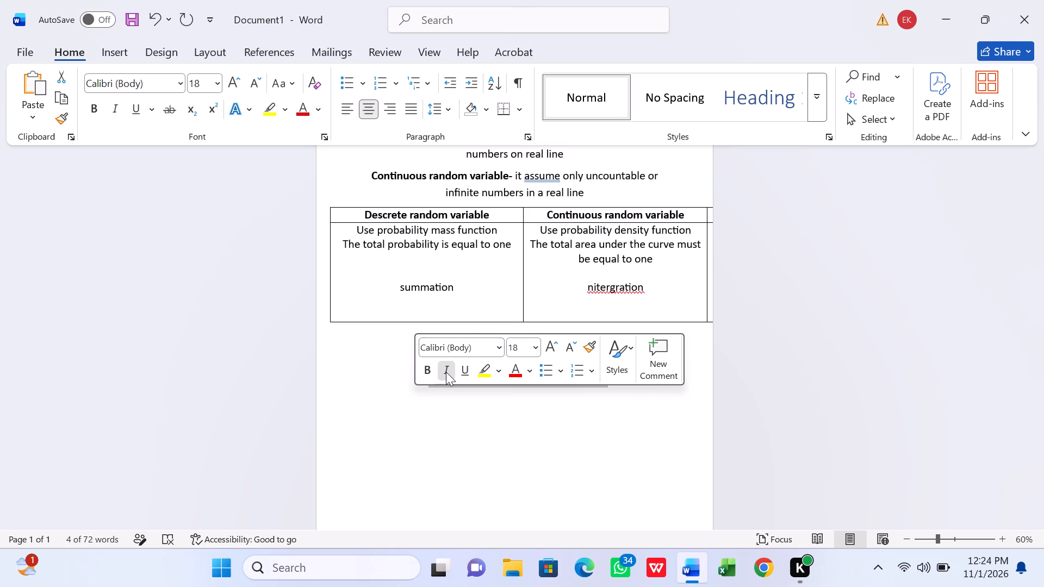
pyautogui.click(433, 372)
pyautogui.click(468, 372)
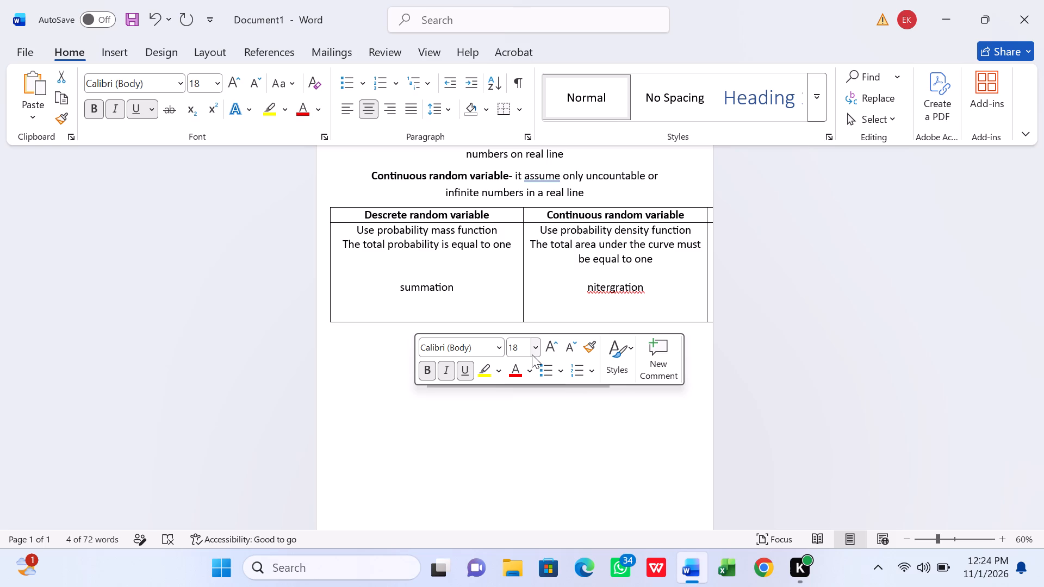
pyautogui.click(521, 344)
pyautogui.click(574, 432)
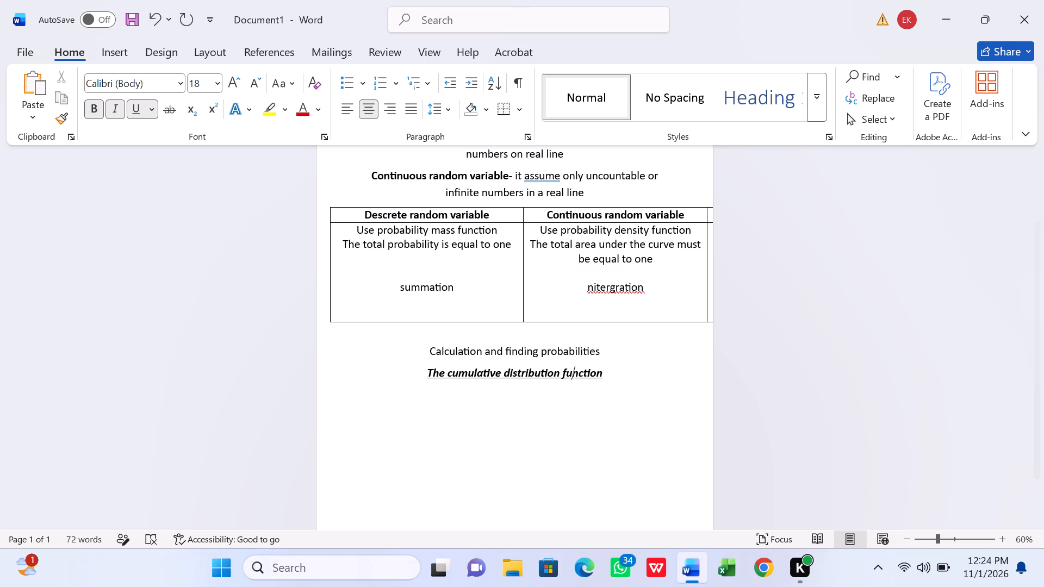
# Start a new line below "The cumulative distribution function" without bold, italic or underline, beginning with "Is a".
pyautogui.click(614, 371)
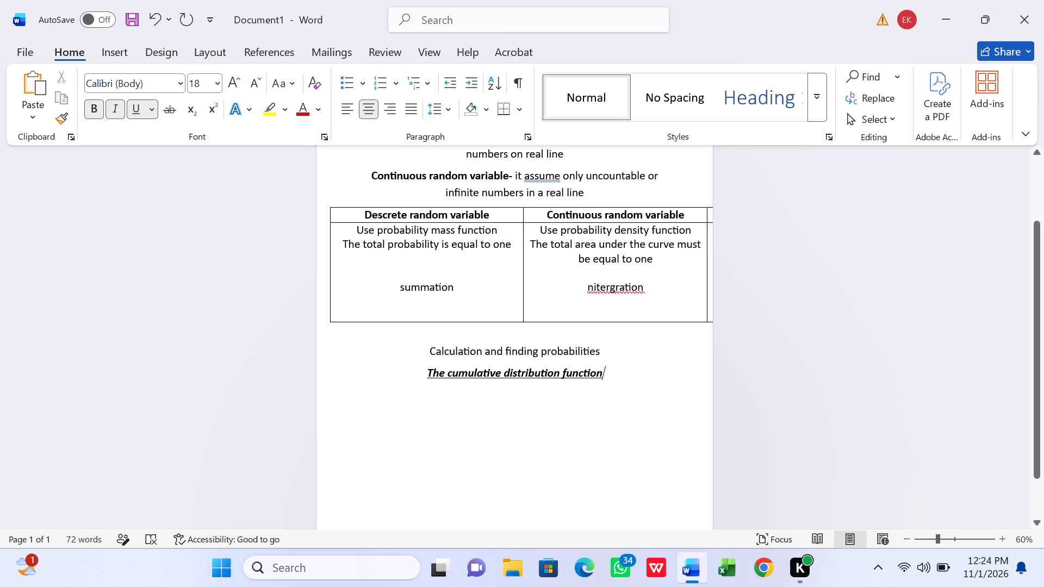
pyautogui.press('Return')
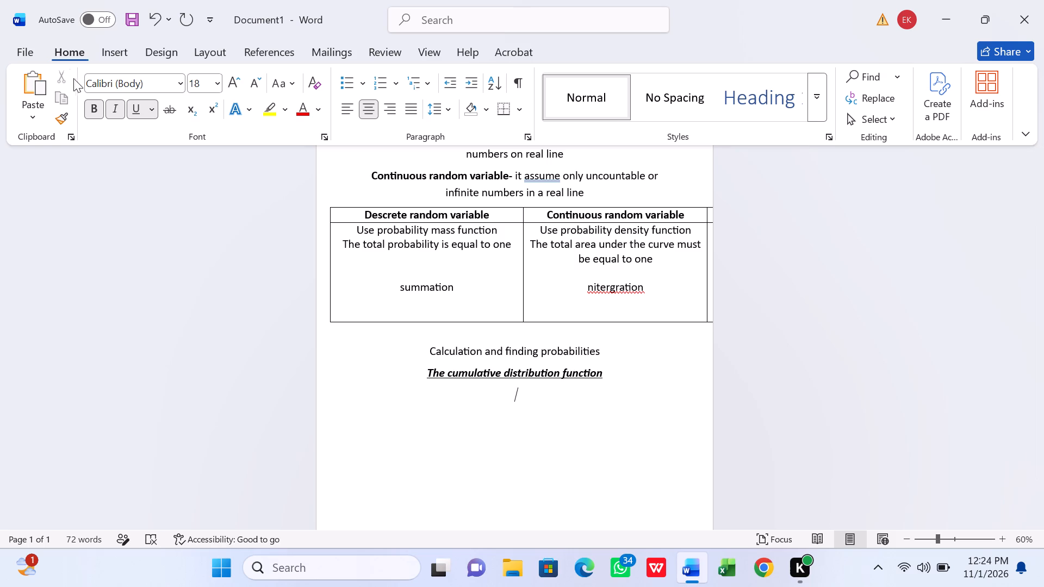
pyautogui.click(100, 108)
pyautogui.click(113, 108)
pyautogui.click(135, 109)
pyautogui.write('is a')
pyautogui.press('space')
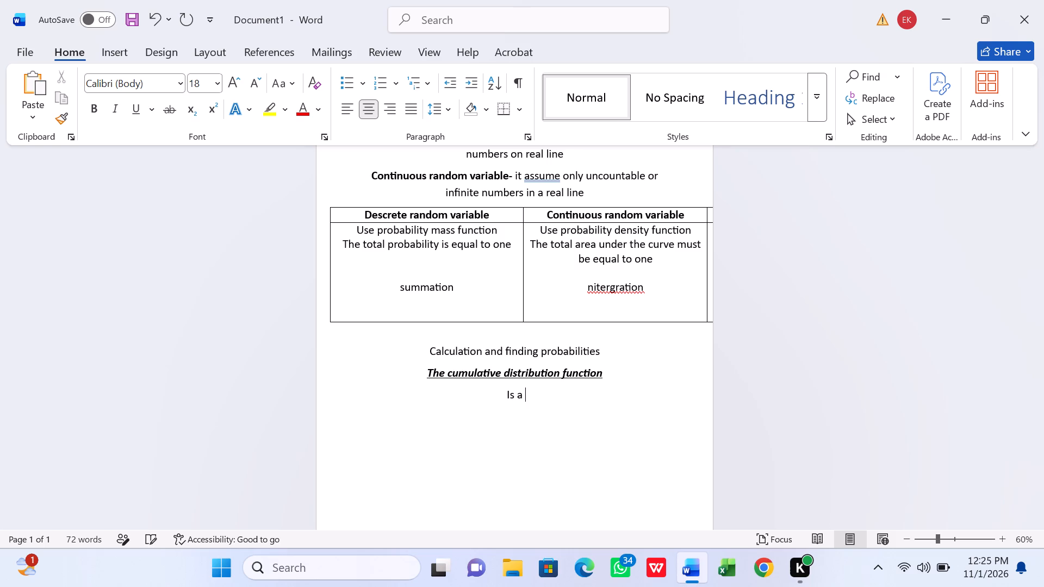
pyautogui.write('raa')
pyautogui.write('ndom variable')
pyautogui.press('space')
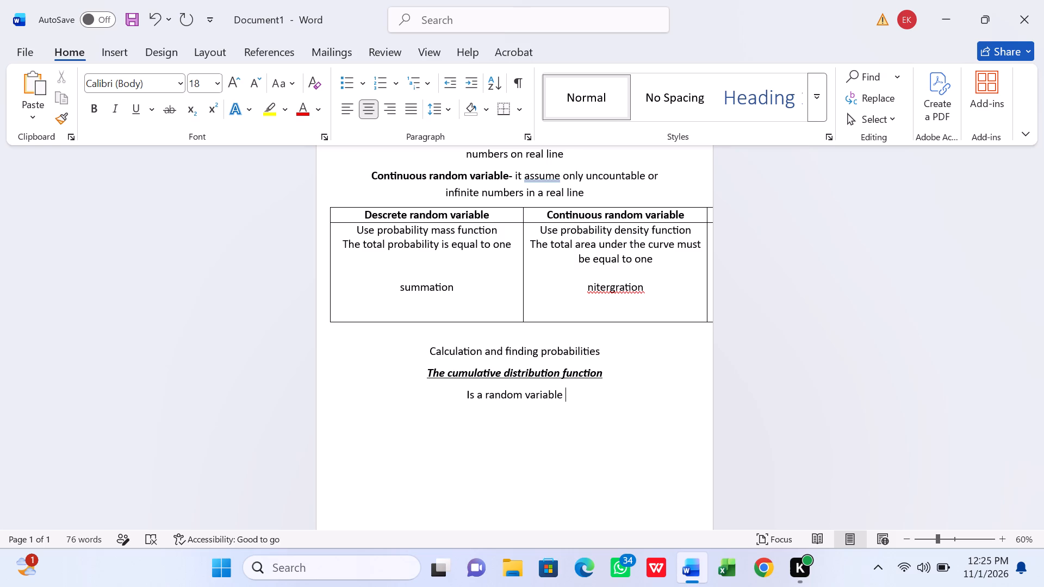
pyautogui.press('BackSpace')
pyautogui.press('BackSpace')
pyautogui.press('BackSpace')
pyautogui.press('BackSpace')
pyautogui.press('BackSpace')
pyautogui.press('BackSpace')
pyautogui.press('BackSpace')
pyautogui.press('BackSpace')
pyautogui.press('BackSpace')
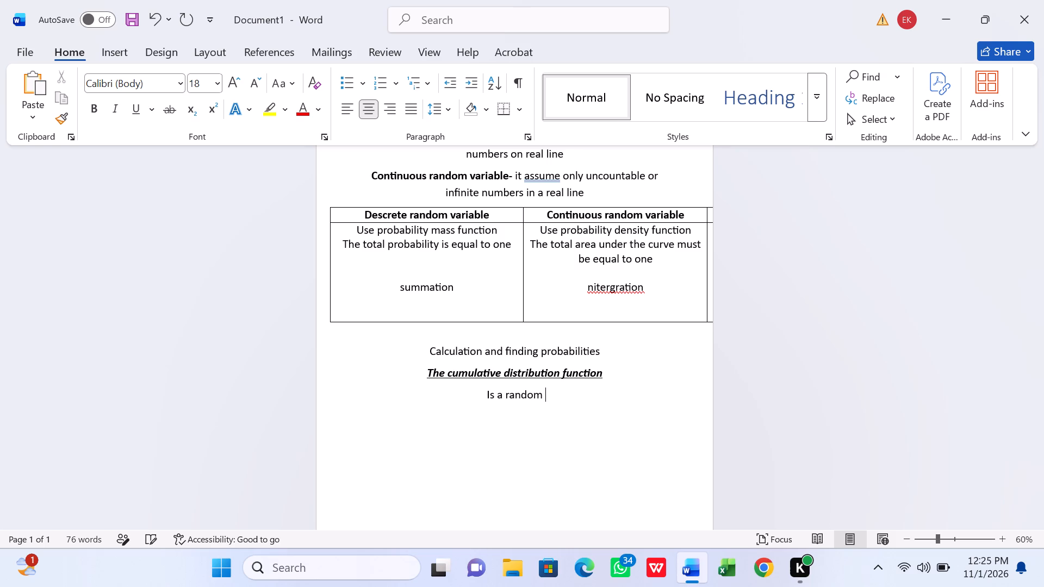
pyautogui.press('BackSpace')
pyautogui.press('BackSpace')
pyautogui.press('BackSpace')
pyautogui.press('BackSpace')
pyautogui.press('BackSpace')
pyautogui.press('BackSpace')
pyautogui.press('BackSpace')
# Continue the definition after "Is a" with "mathematical function".
pyautogui.write('mam')
pyautogui.press('BackSpace')
pyautogui.press('t')
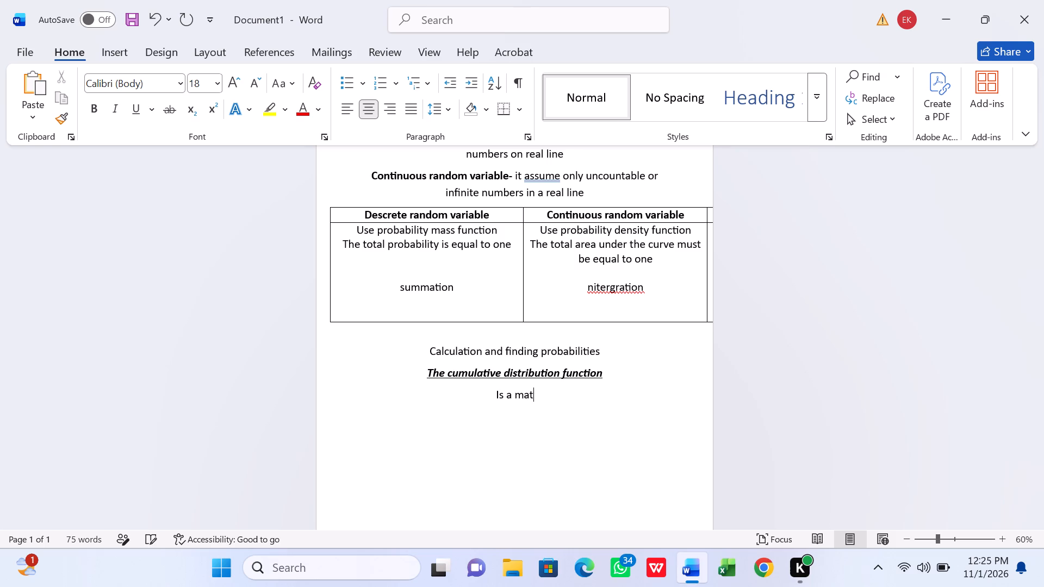
pyautogui.write('hematicall')
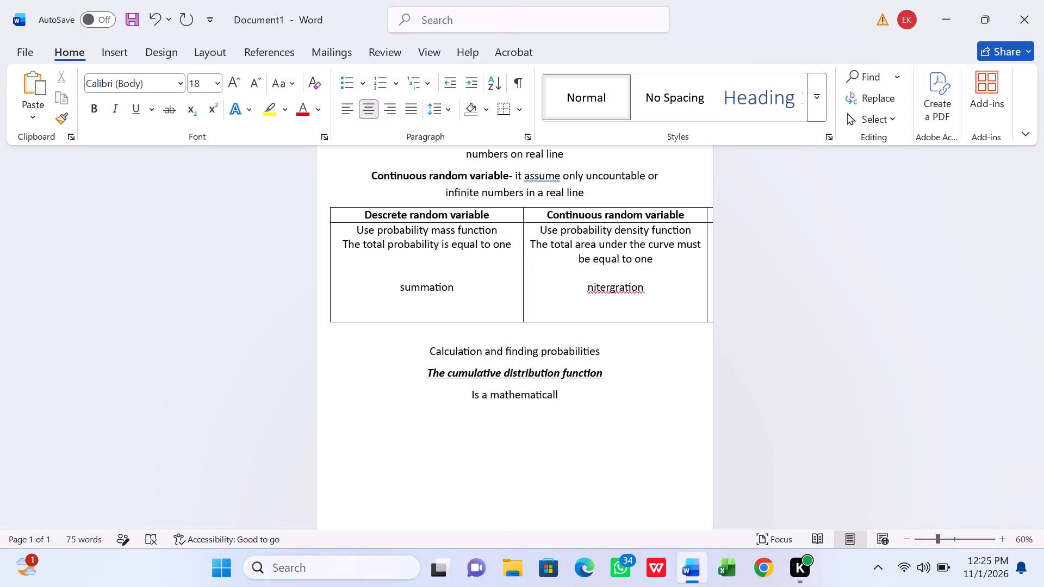
pyautogui.press('BackSpace')
pyautogui.press('space')
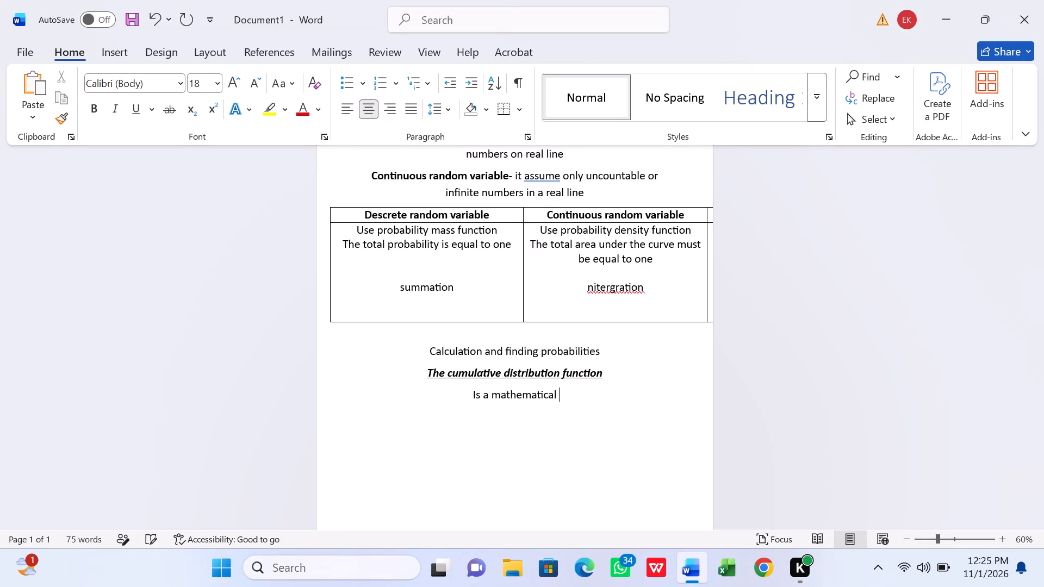
pyautogui.write('function')
pyautogui.press('space')
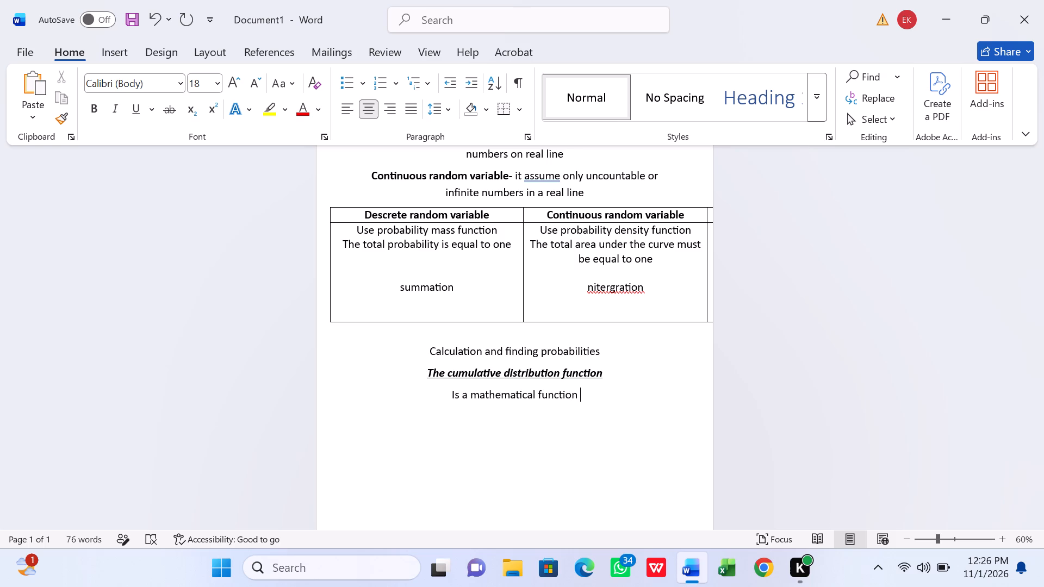
# Extend the definition with "that provide a probability that a function".
pyautogui.write('that')
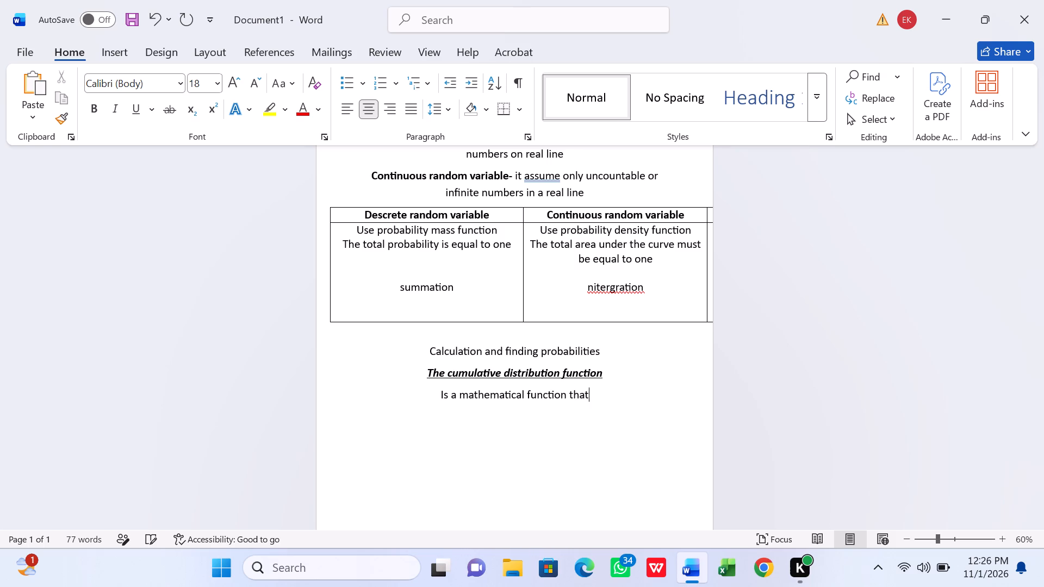
pyautogui.press('space')
pyautogui.write('pro')
pyautogui.write('vide')
pyautogui.press('space')
pyautogui.write('a')
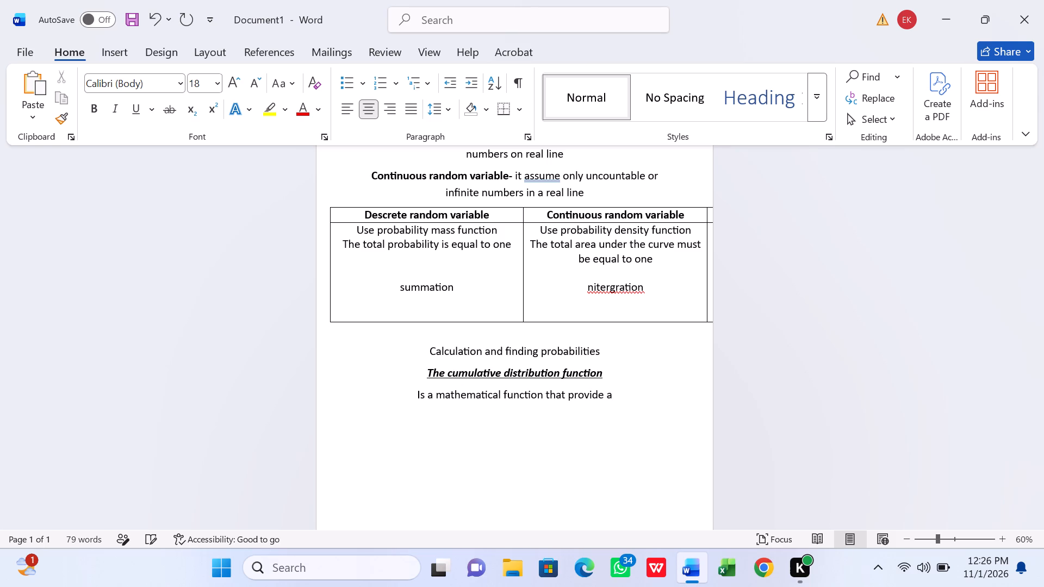
pyautogui.press('space')
pyautogui.write('pr')
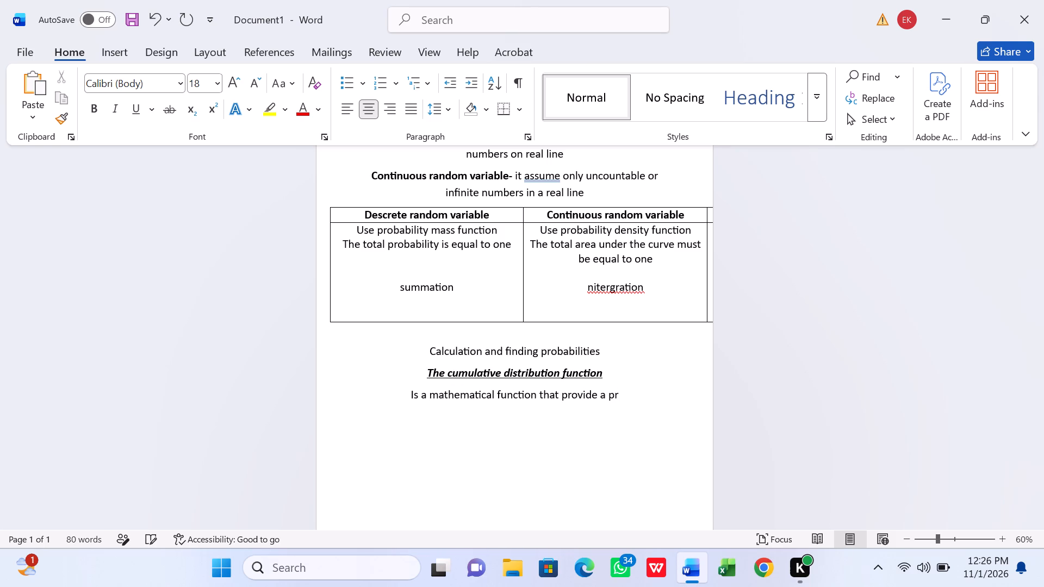
pyautogui.press('o')
pyautogui.write('bability that a function')
pyautogui.press('space')
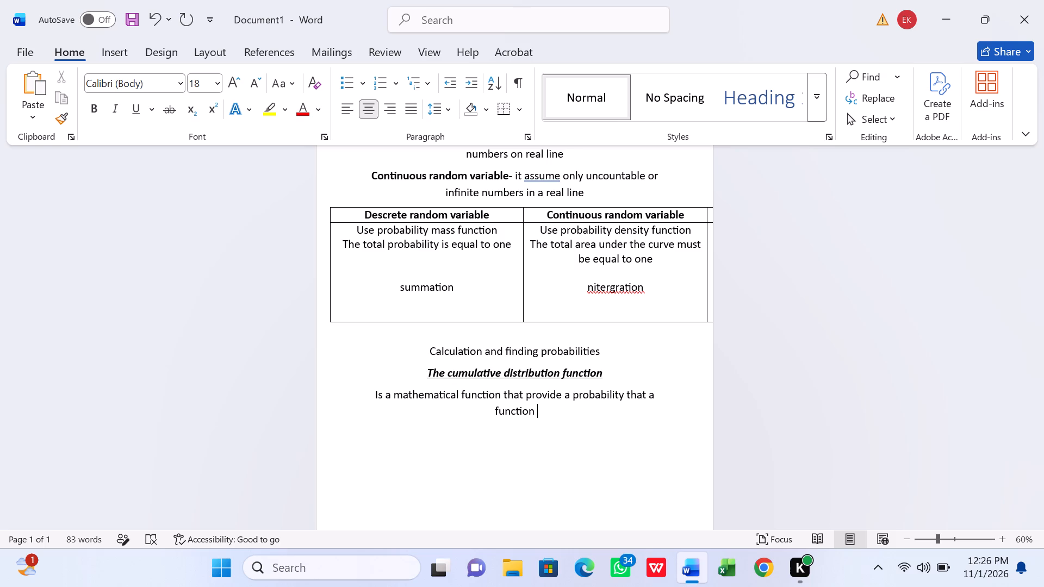
# Replace the last word "function" of the definition with "variable will take any".
pyautogui.press('BackSpace')
pyautogui.press('BackSpace')
pyautogui.press('BackSpace')
pyautogui.press('BackSpace')
pyautogui.press('BackSpace')
pyautogui.press('BackSpace')
pyautogui.press('BackSpace')
pyautogui.press('BackSpace')
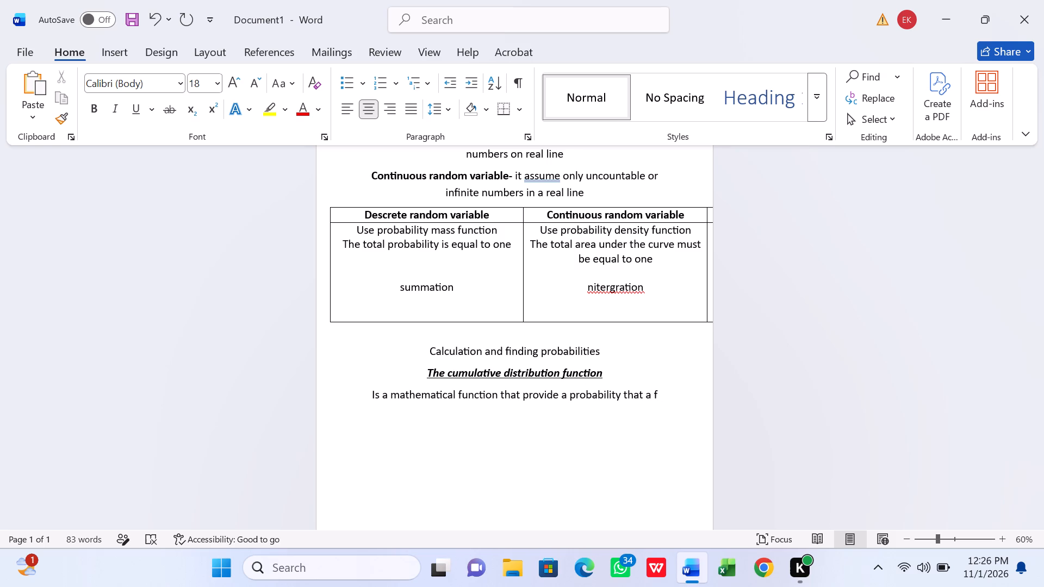
pyautogui.press('BackSpace')
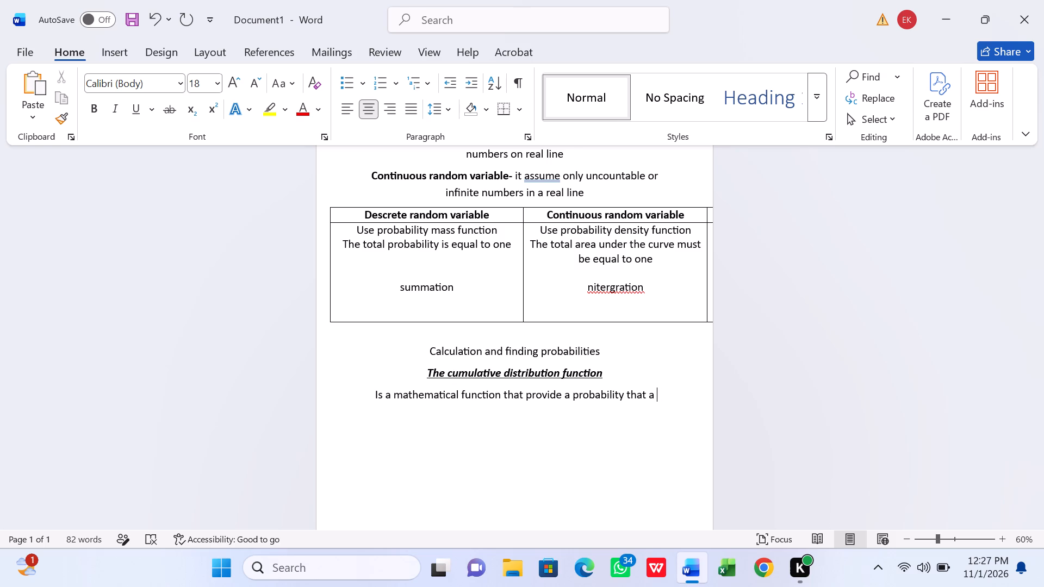
pyautogui.write('var')
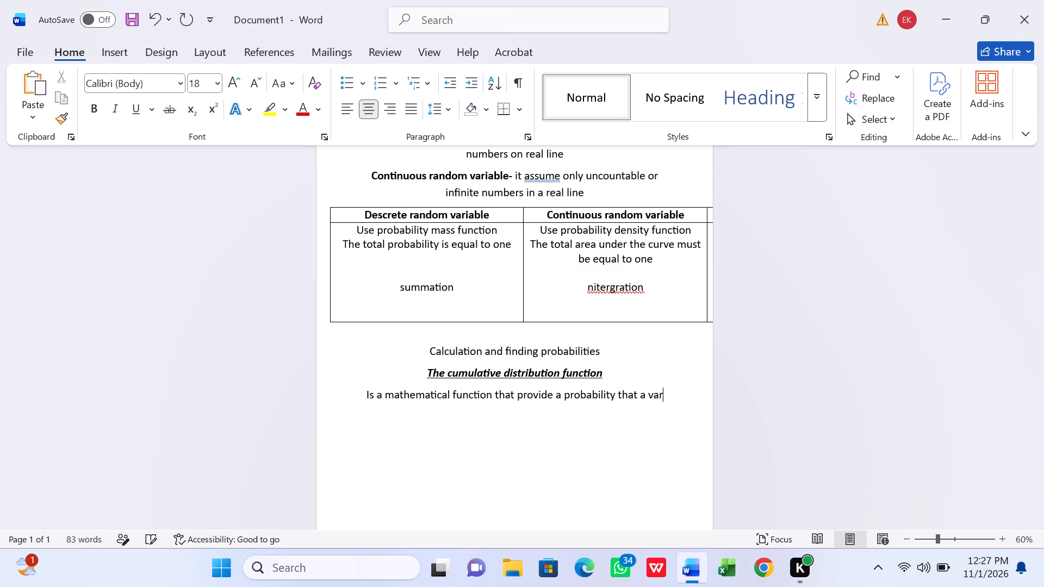
pyautogui.write('ia')
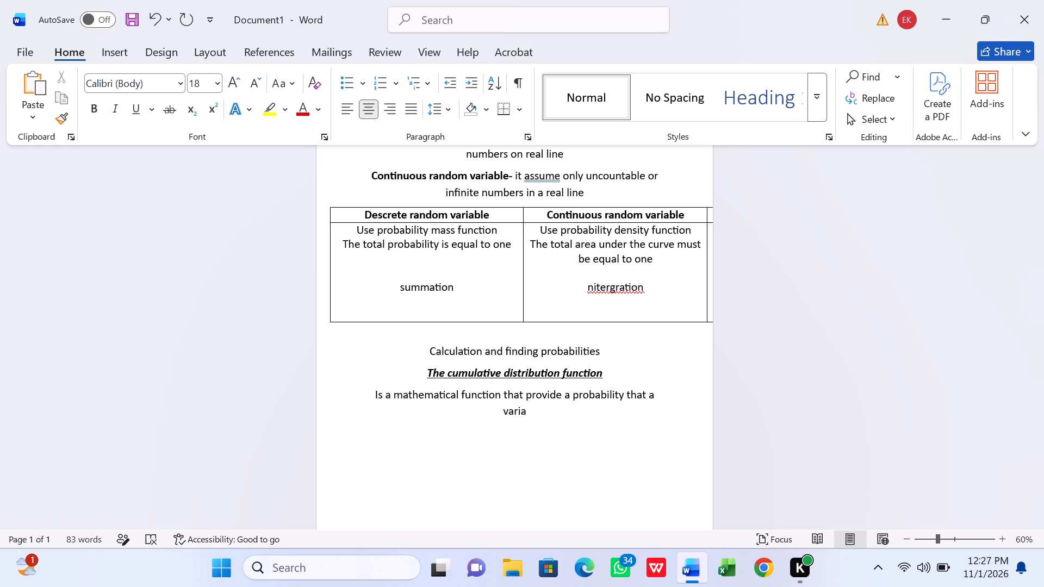
pyautogui.write('ble will')
pyautogui.press('space')
pyautogui.write('take any')
pyautogui.press('space')
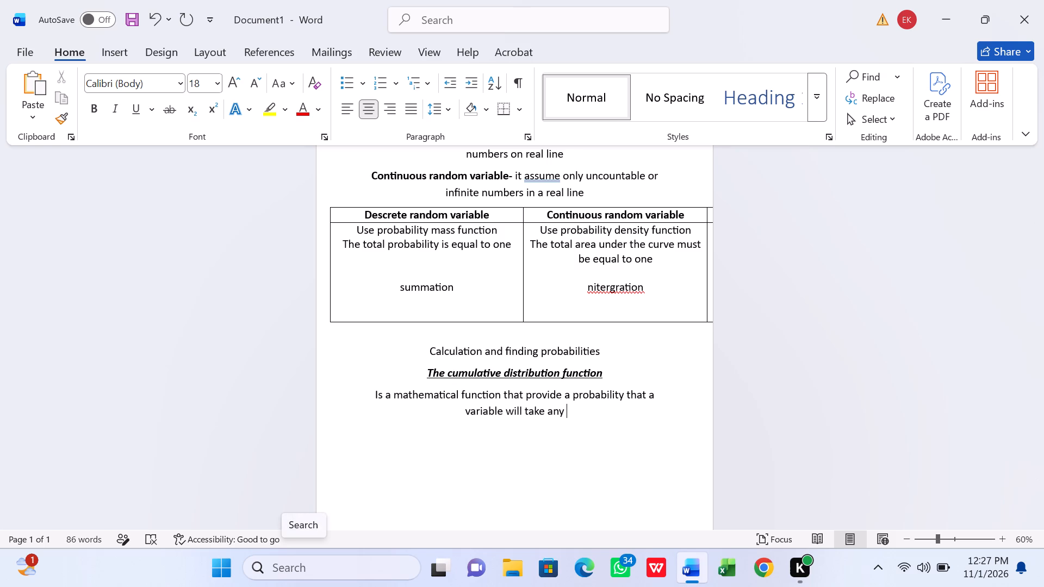
# Continue the definition after "take any" with "value less than or equal to a particular numbber".
pyautogui.press('v')
pyautogui.write('alue less')
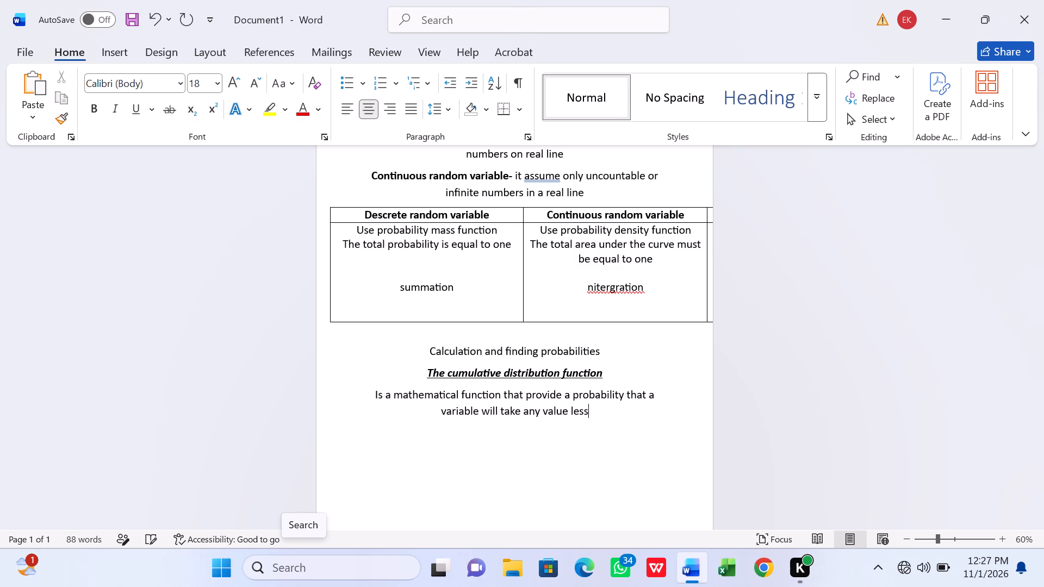
pyautogui.press('space')
pyautogui.write('than or e')
pyautogui.write('qual')
pyautogui.press('space')
pyautogui.write('to a p')
pyautogui.press('a')
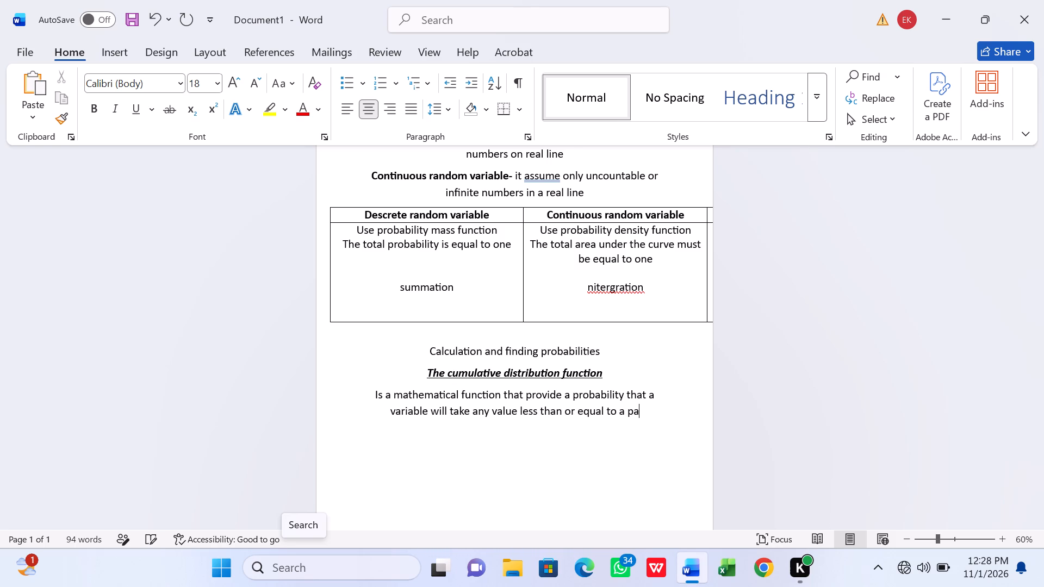
pyautogui.press('BackSpace')
pyautogui.write('ert')
pyautogui.press('i')
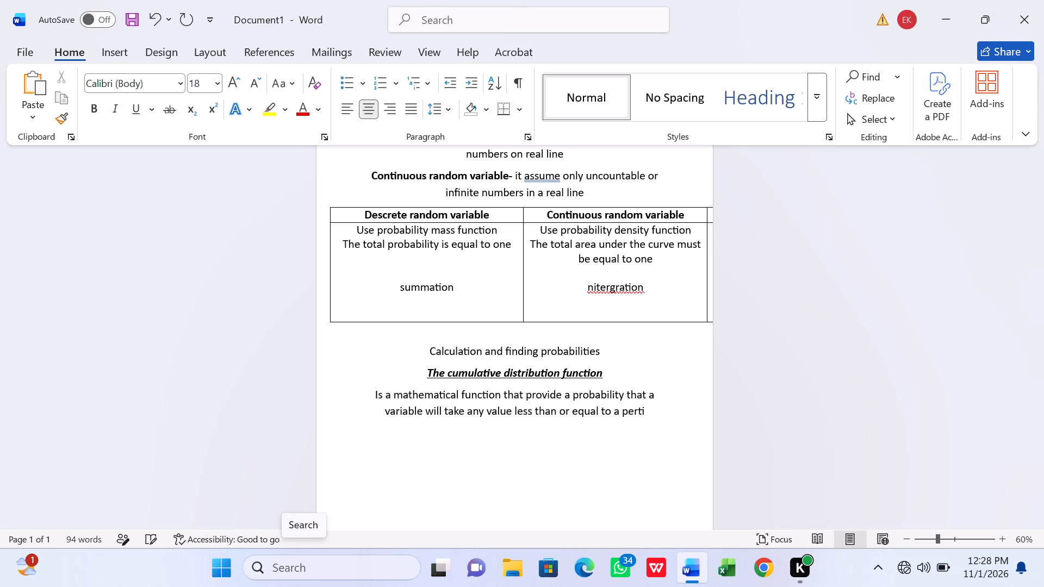
pyautogui.write('cu')
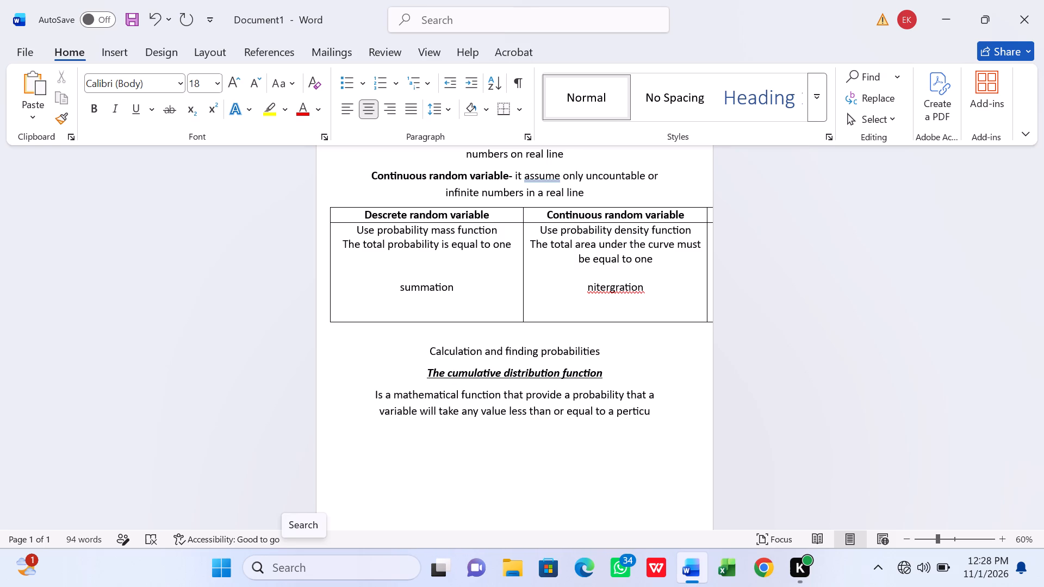
pyautogui.write('lar')
pyautogui.press('space')
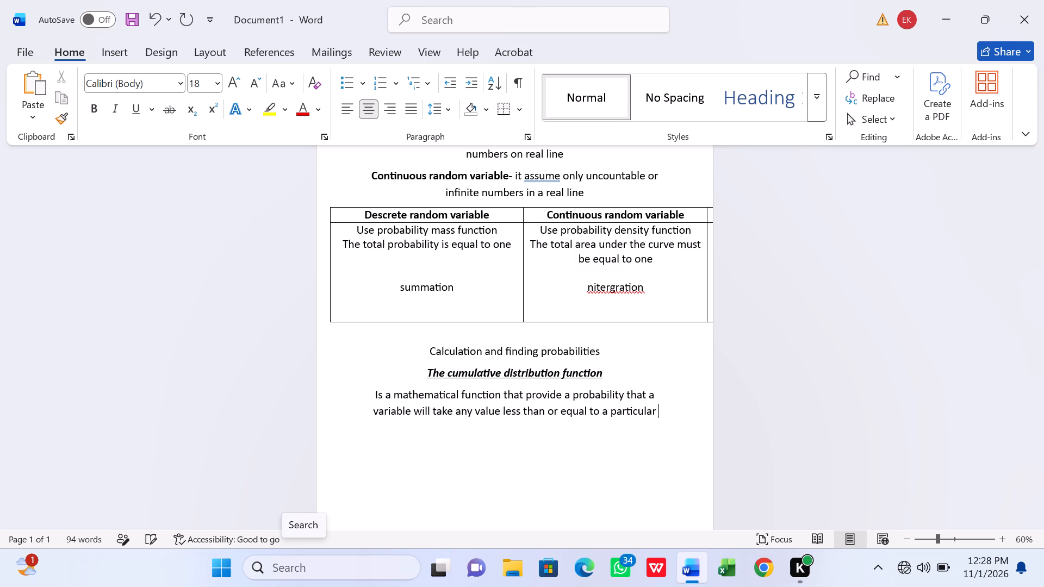
pyautogui.write('numbber')
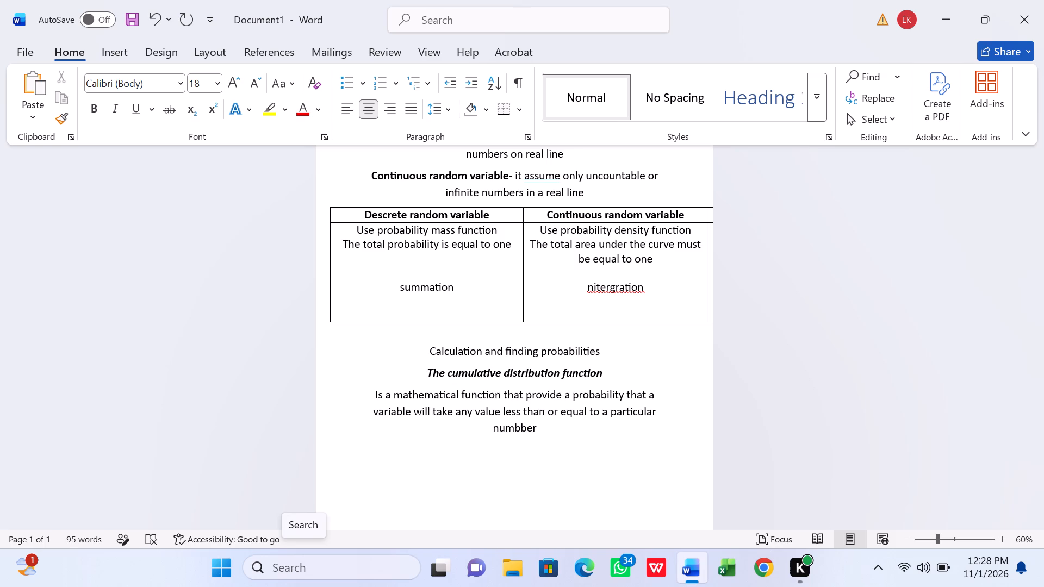
# Correct the definition's last word "numbber" to "number" and end the sentence with a period.
pyautogui.press('\\')
pyautogui.press('BackSpace')
pyautogui.press('BackSpace')
pyautogui.press('BackSpace')
pyautogui.press('BackSpace')
pyautogui.write('ber')
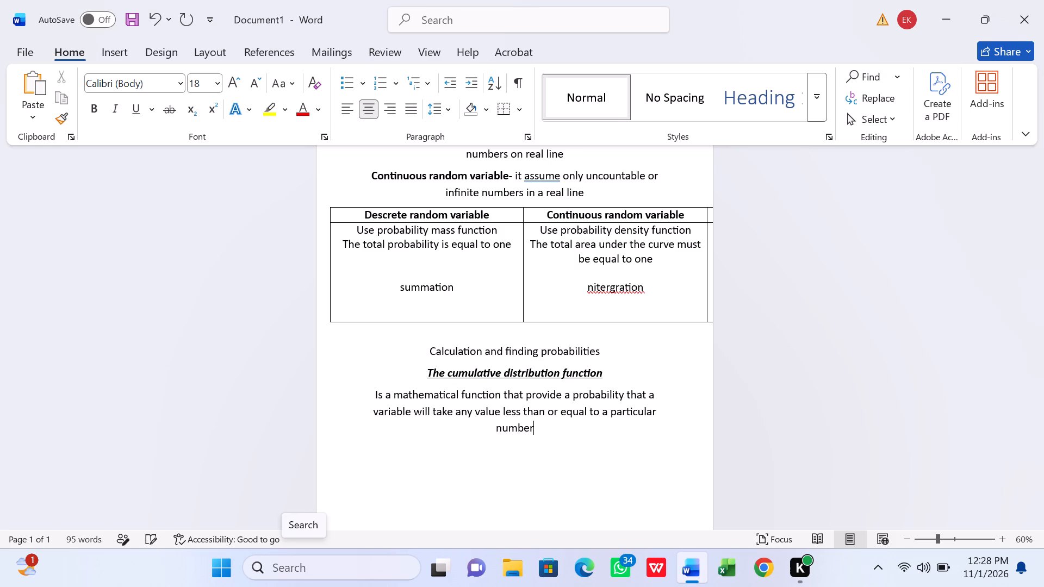
pyautogui.press('.')
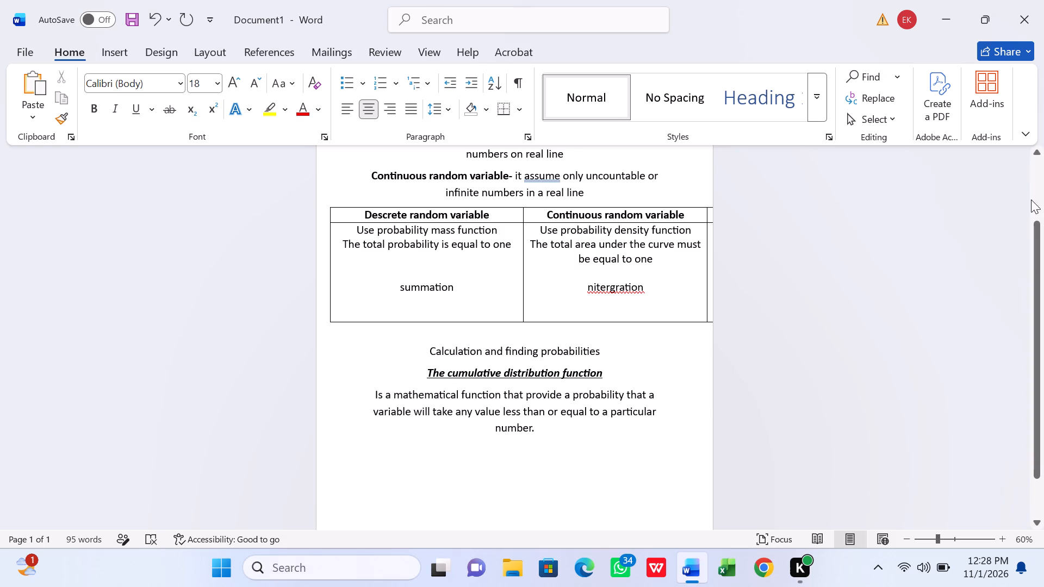
# Add the separate lines "Mean" and "Variance" below the cumulative distribution function definition.
pyautogui.tripleClick(1037, 152)
pyautogui.click(1037, 152)
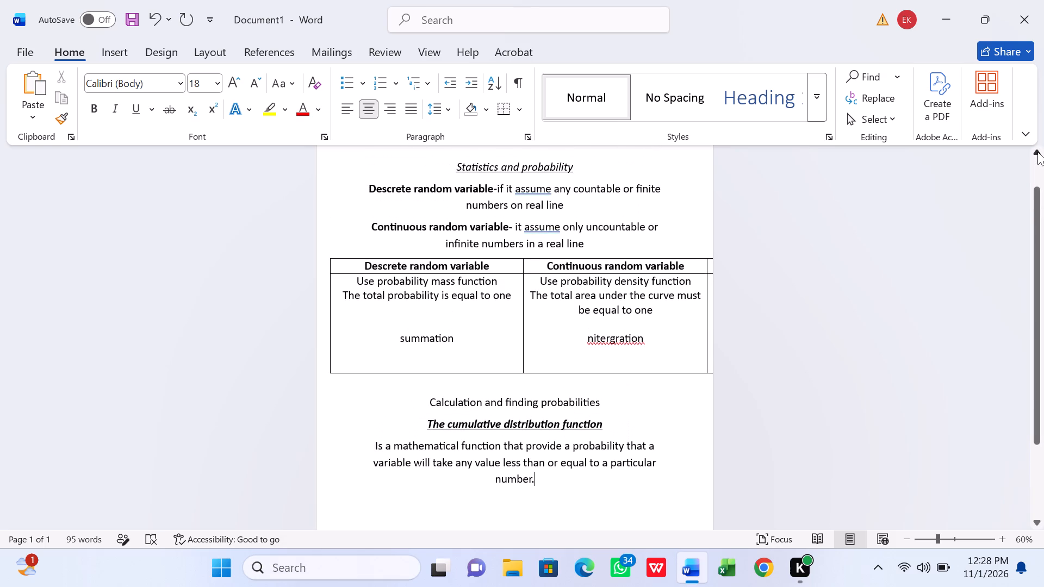
pyautogui.tripleClick(1037, 152)
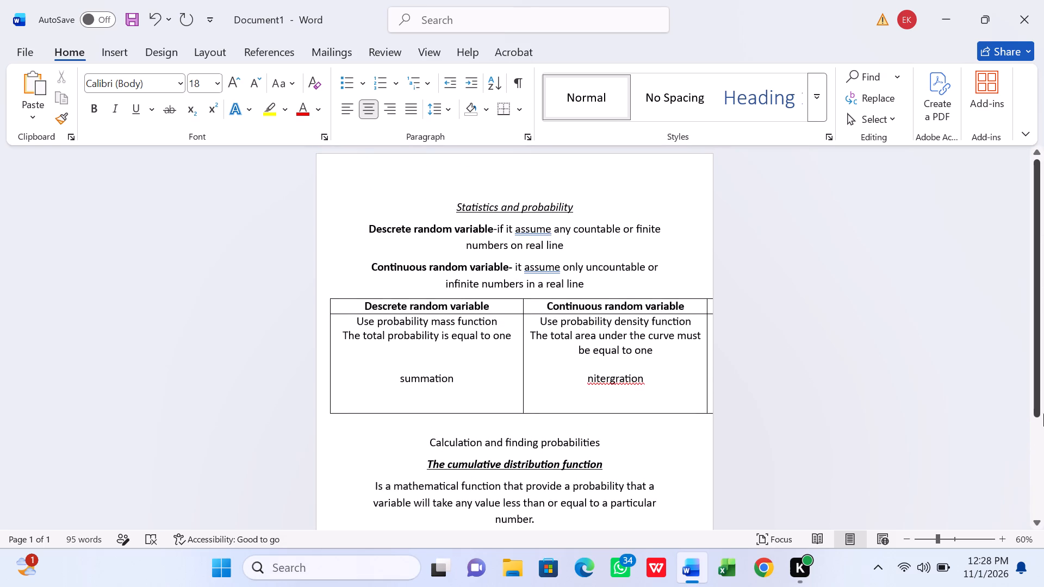
pyautogui.doubleClick(1040, 520)
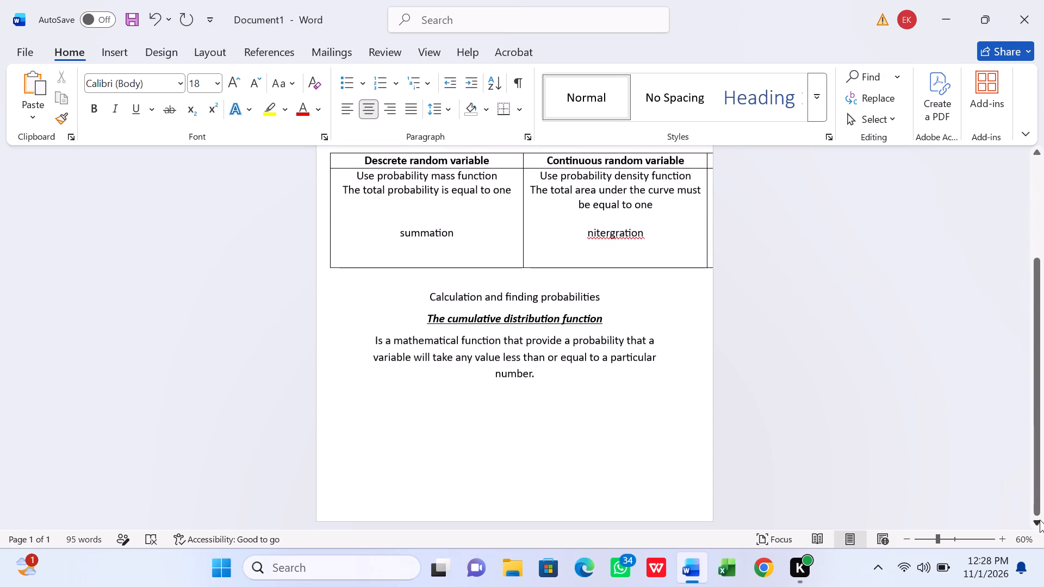
pyautogui.click(558, 381)
pyautogui.press('Return')
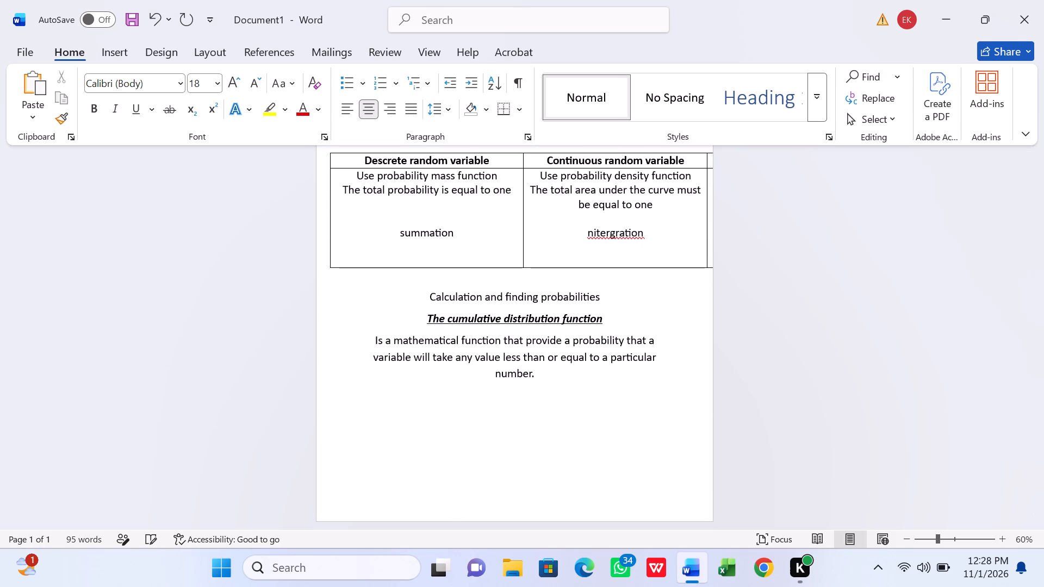
pyautogui.write('mr')
pyautogui.press('BackSpace')
pyautogui.write('ea')
pyautogui.press('n')
pyautogui.press('Return')
pyautogui.write('varian')
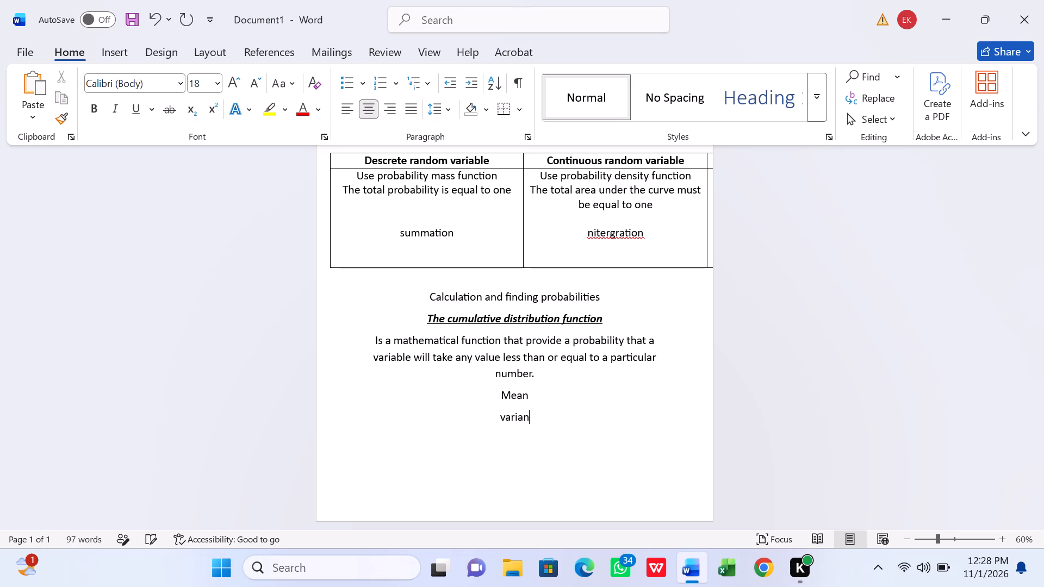
pyautogui.press('BackSpace')
pyautogui.write('ce')
# Add the lines "Standard deviation" and "Skewness" below "Variance", followed by a new empty line.
pyautogui.press('Return')
pyautogui.write('sta')
pyautogui.write('nd')
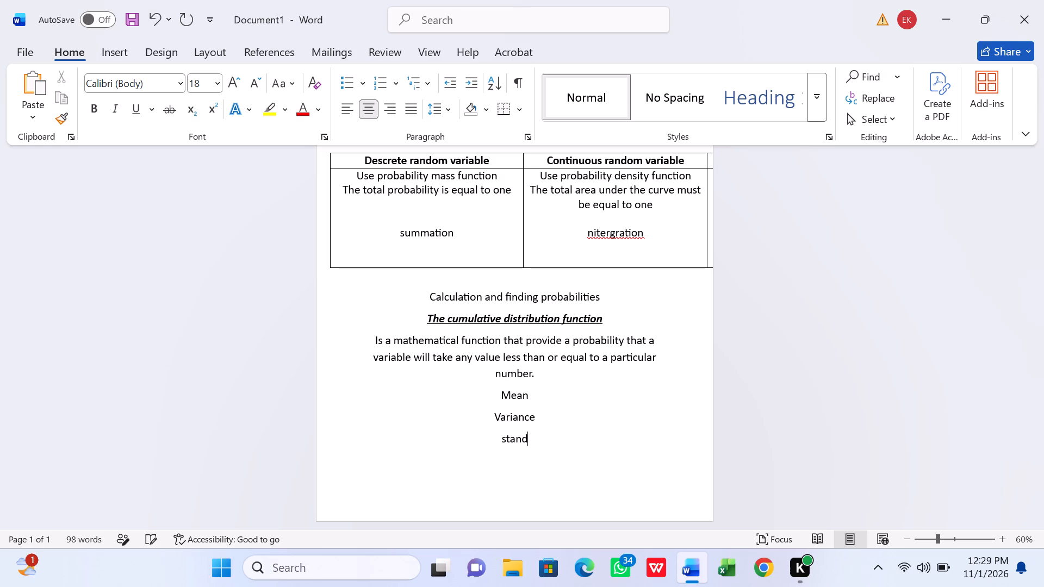
pyautogui.write('ar')
pyautogui.write('d devia')
pyautogui.write('tion')
pyautogui.press('Return')
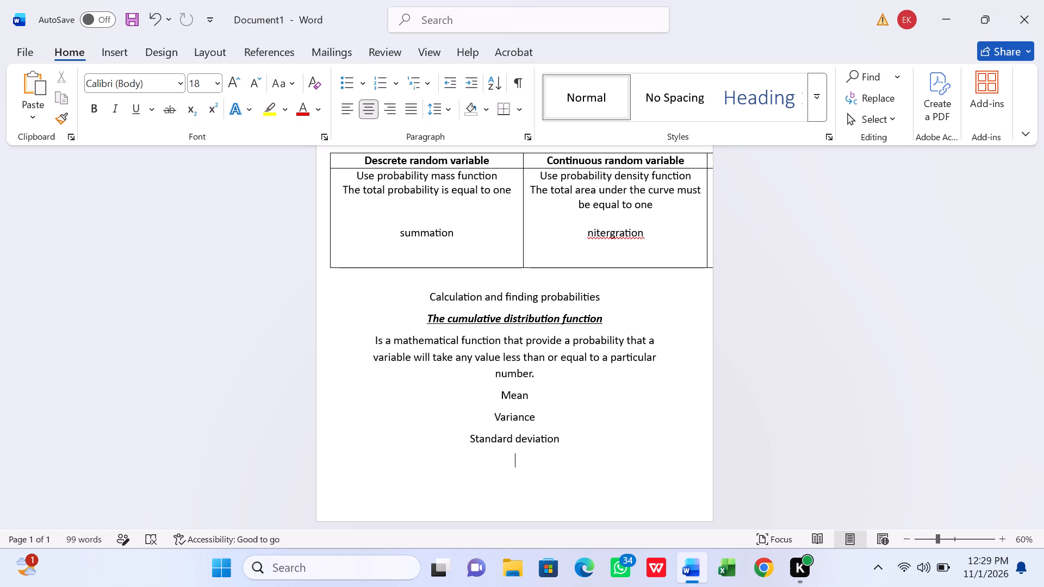
pyautogui.press('s')
pyautogui.write('kewne')
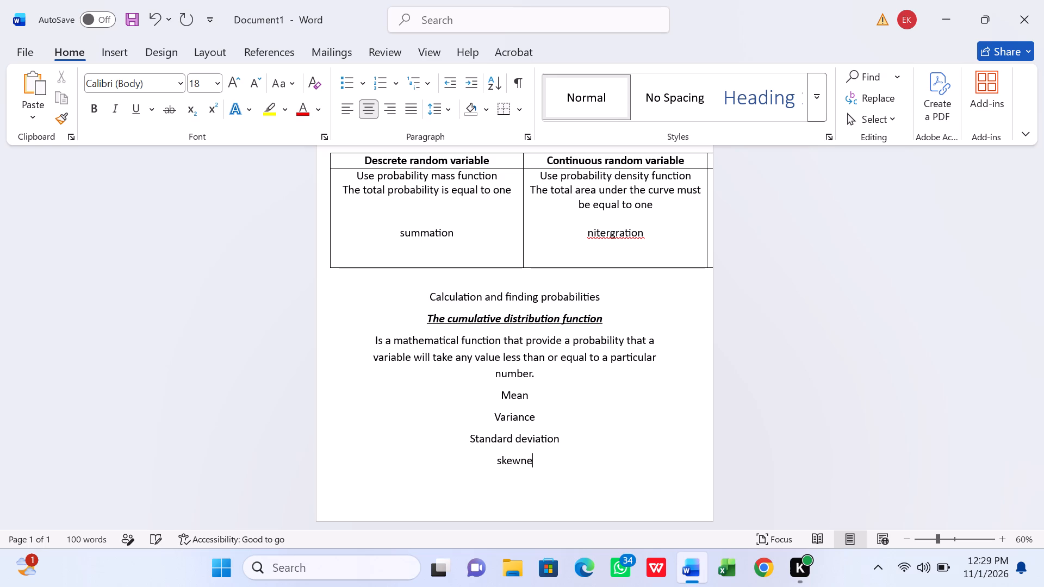
pyautogui.write('ss')
pyautogui.press('Return')
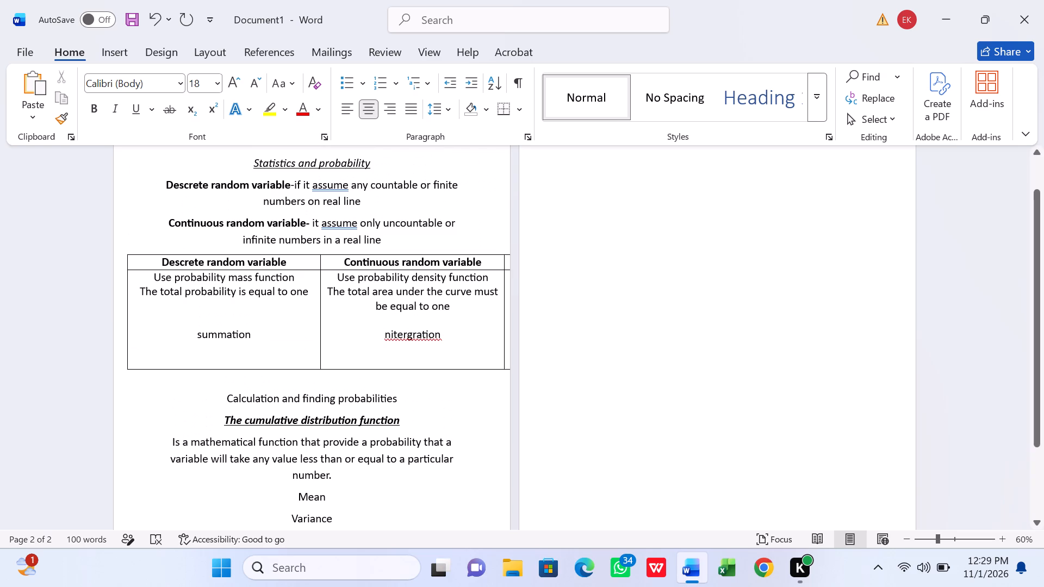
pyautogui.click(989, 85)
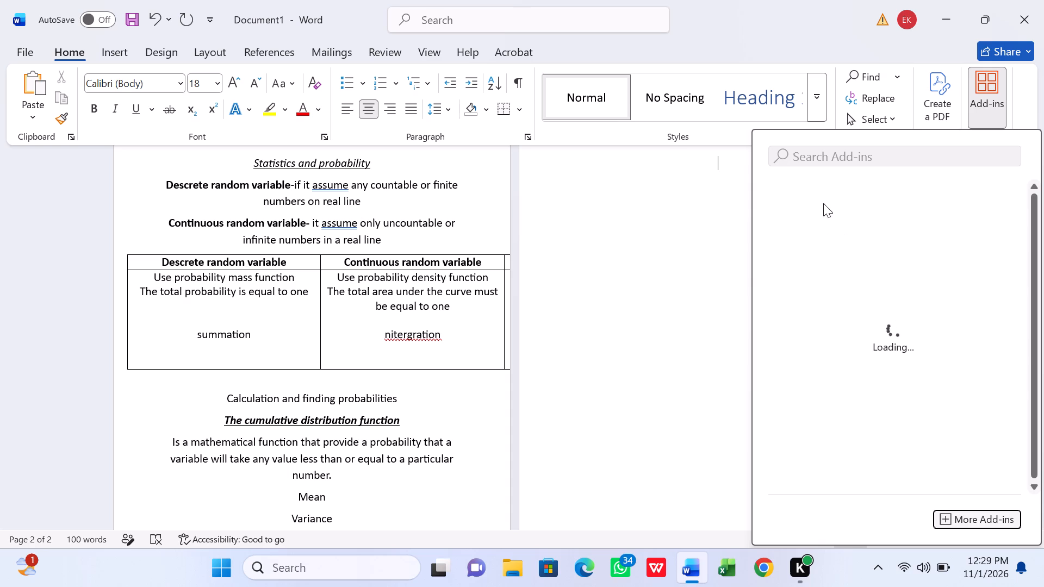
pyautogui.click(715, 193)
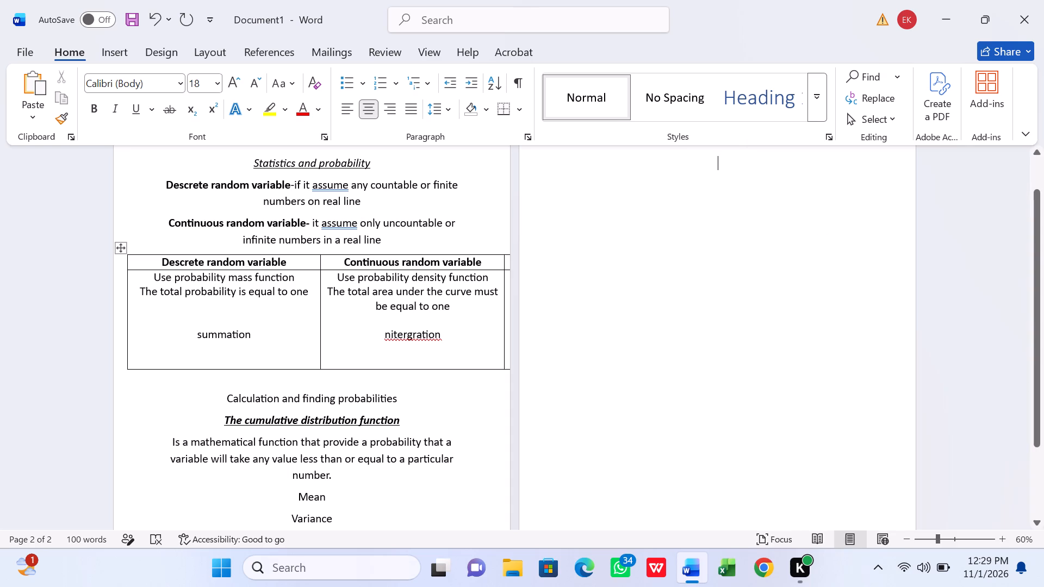
# Undo the last edit and place the cursor in the Continuous random variable column of the table.
pyautogui.hotkey('ctrl', 'z')
pyautogui.click(440, 354)
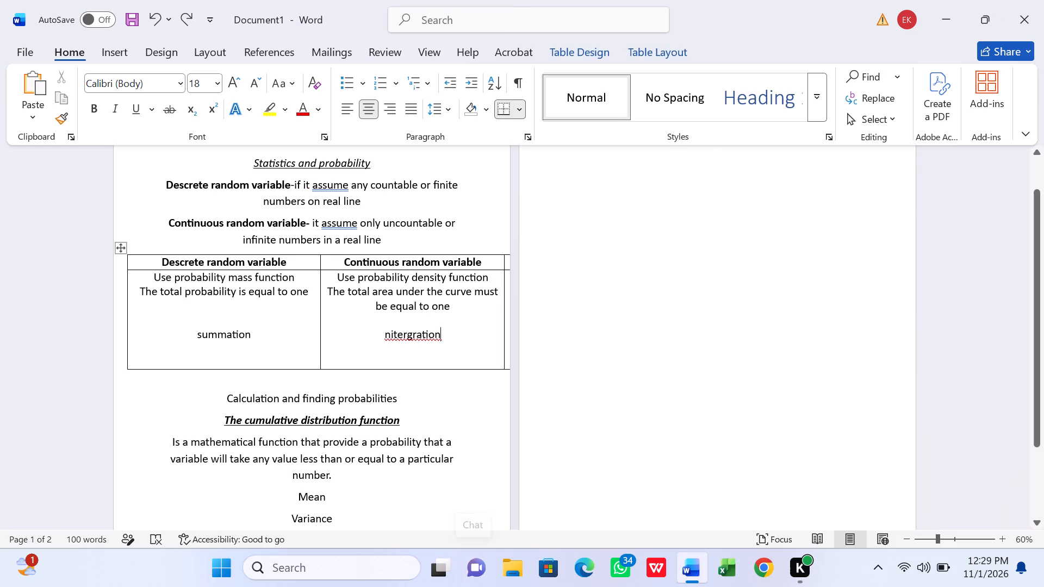
# Try to save the document as "Statistics and probability" in Word Document format on Local Disk (C:).
pyautogui.click(35, 46)
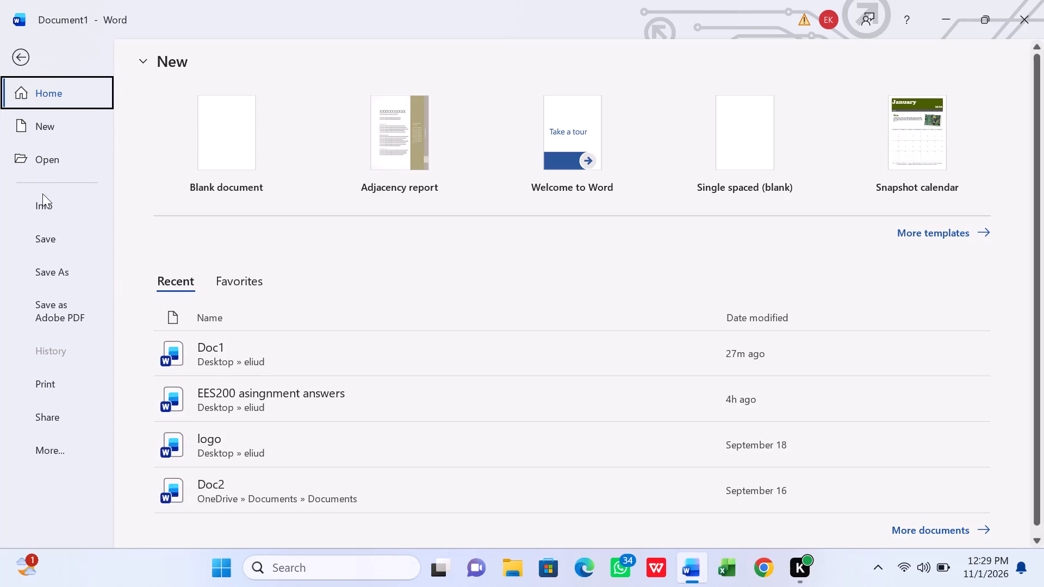
pyautogui.click(45, 274)
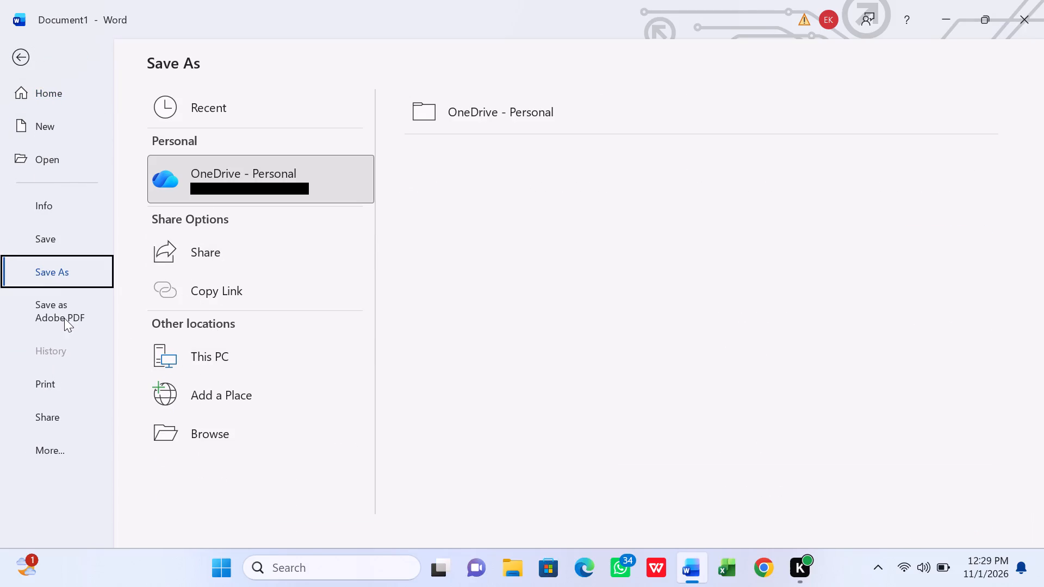
pyautogui.click(215, 350)
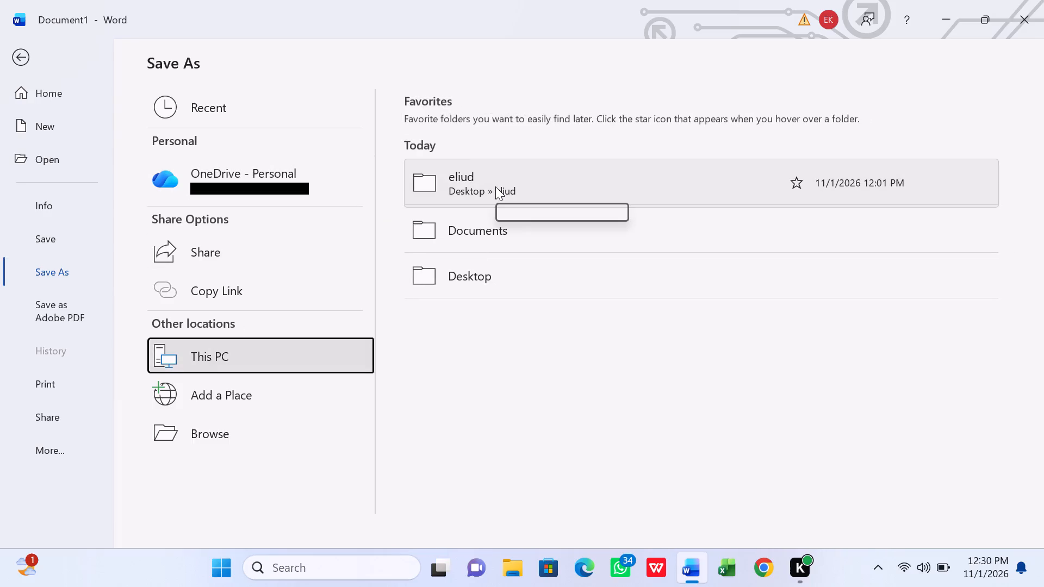
pyautogui.click(527, 192)
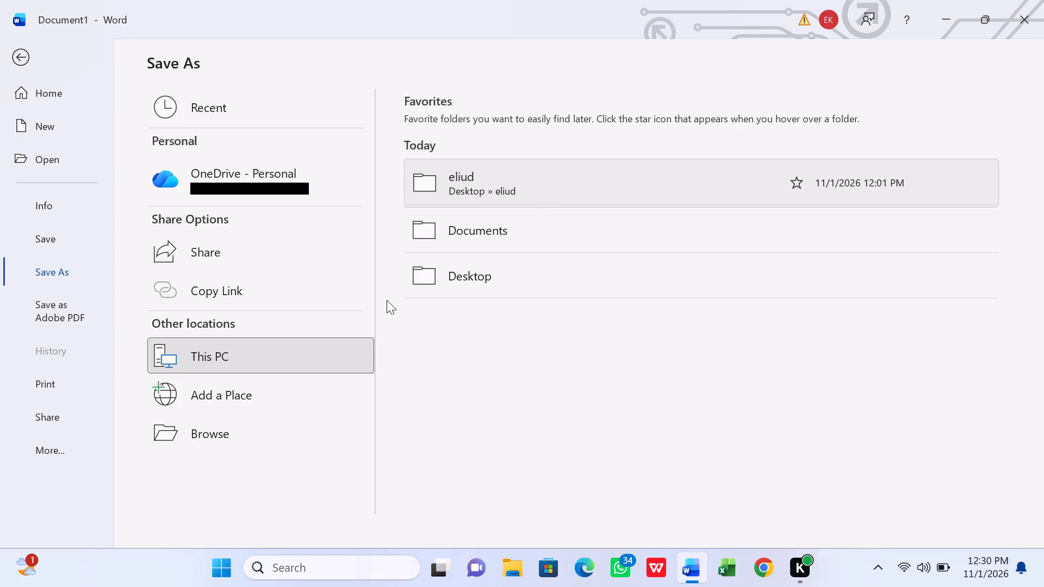
pyautogui.click(478, 277)
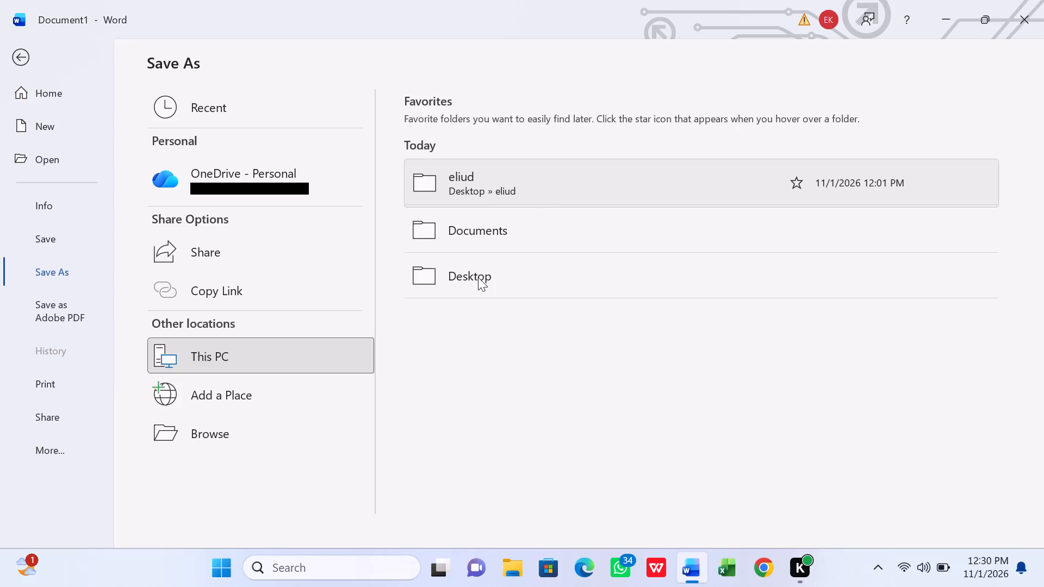
pyautogui.click(478, 277)
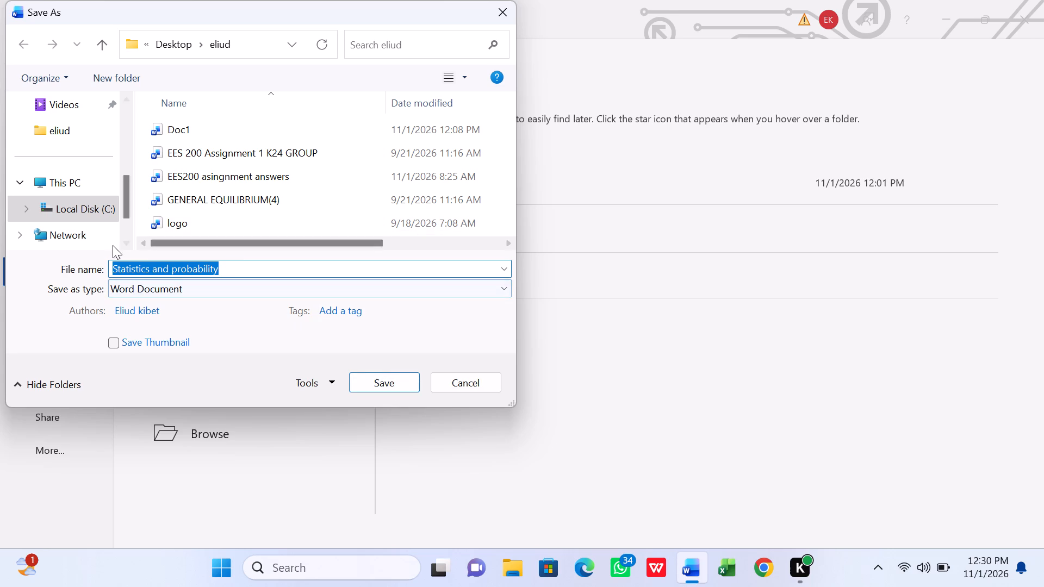
pyautogui.click(84, 188)
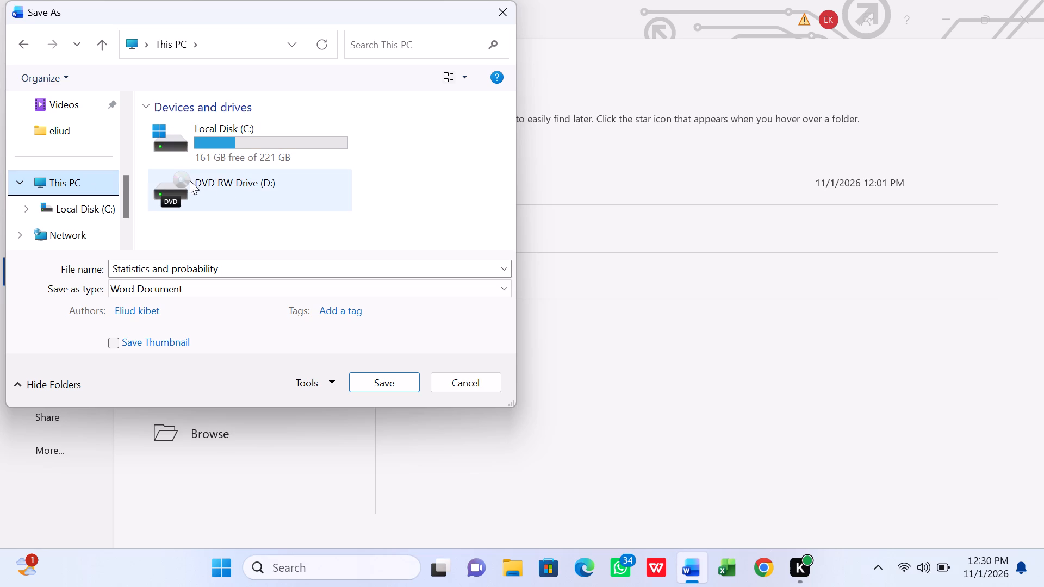
pyautogui.click(271, 139)
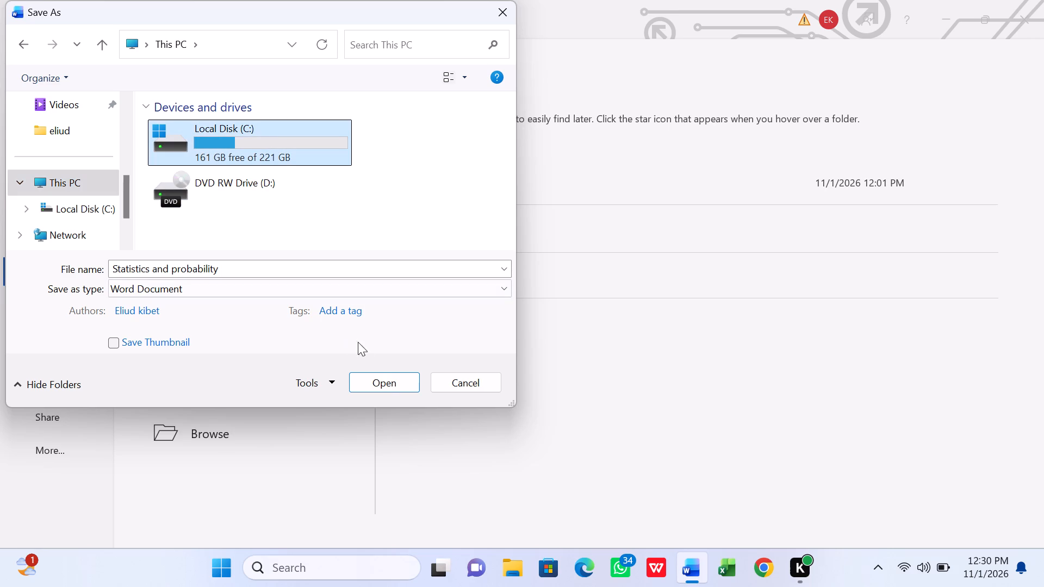
pyautogui.click(391, 379)
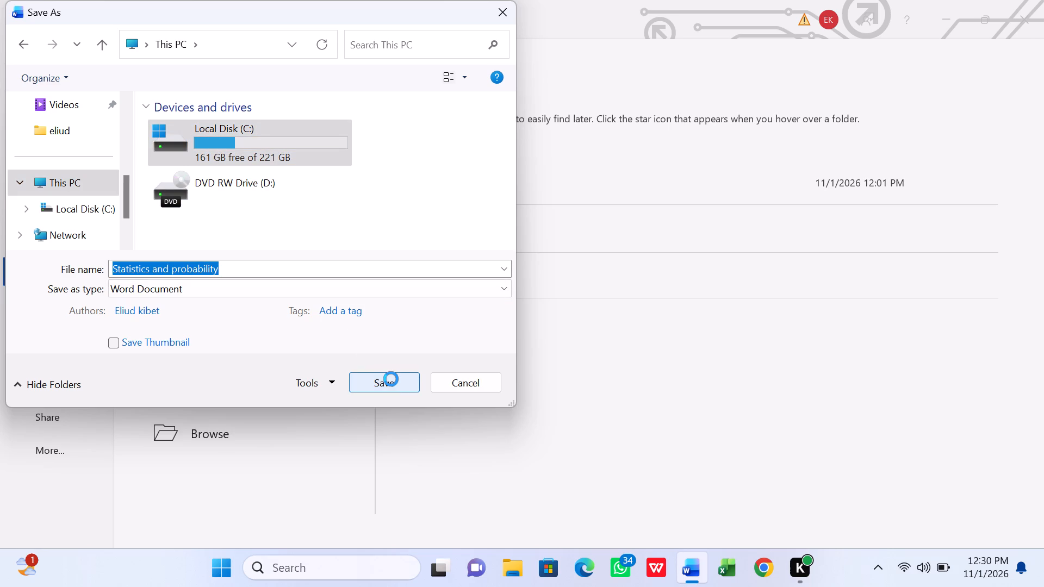
pyautogui.click(391, 379)
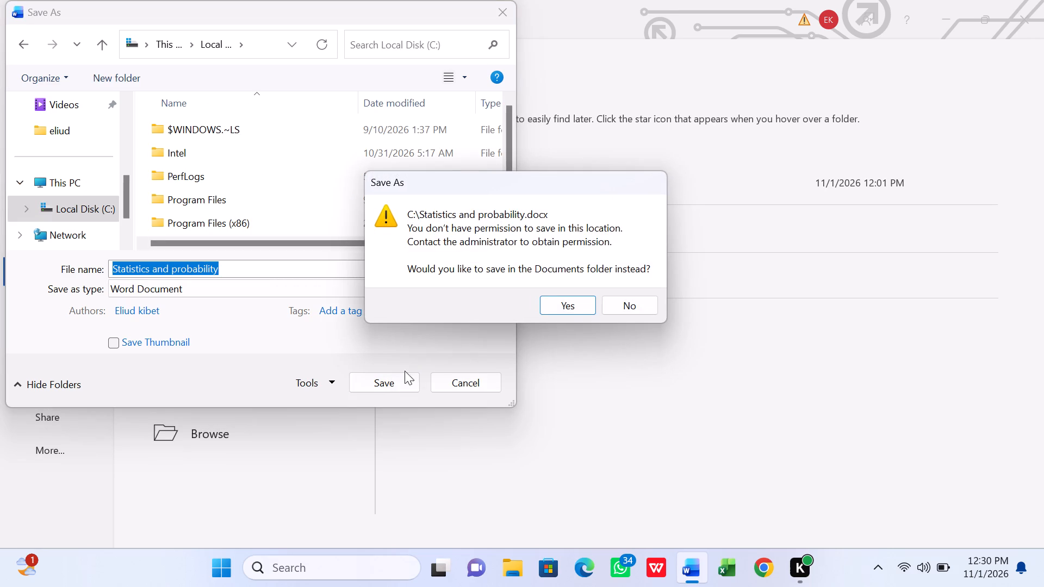
# Save the document in the Documents folder instead, as the Word Document "Statistics and probability".
pyautogui.click(574, 306)
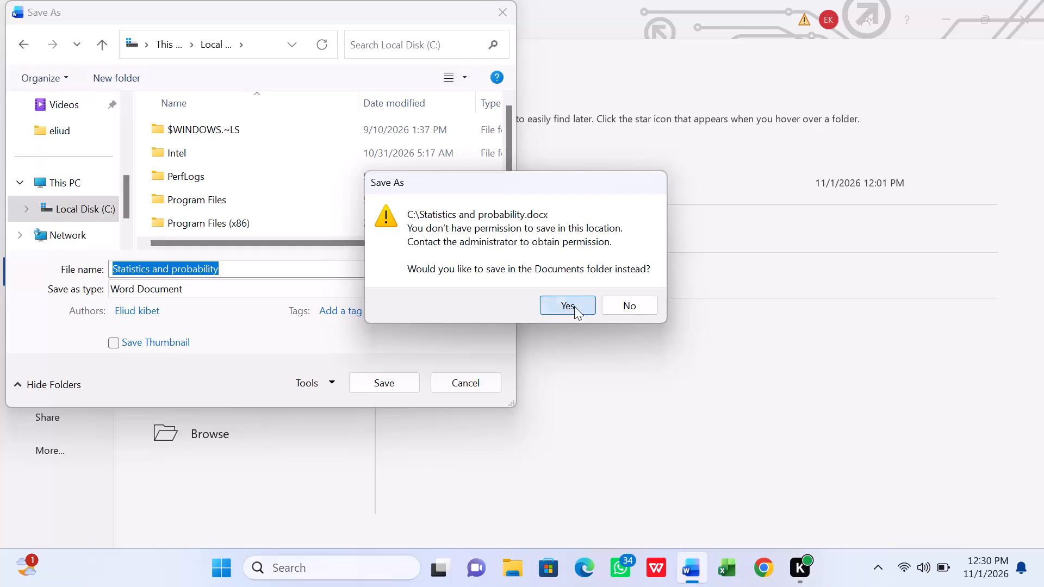
pyautogui.click(391, 378)
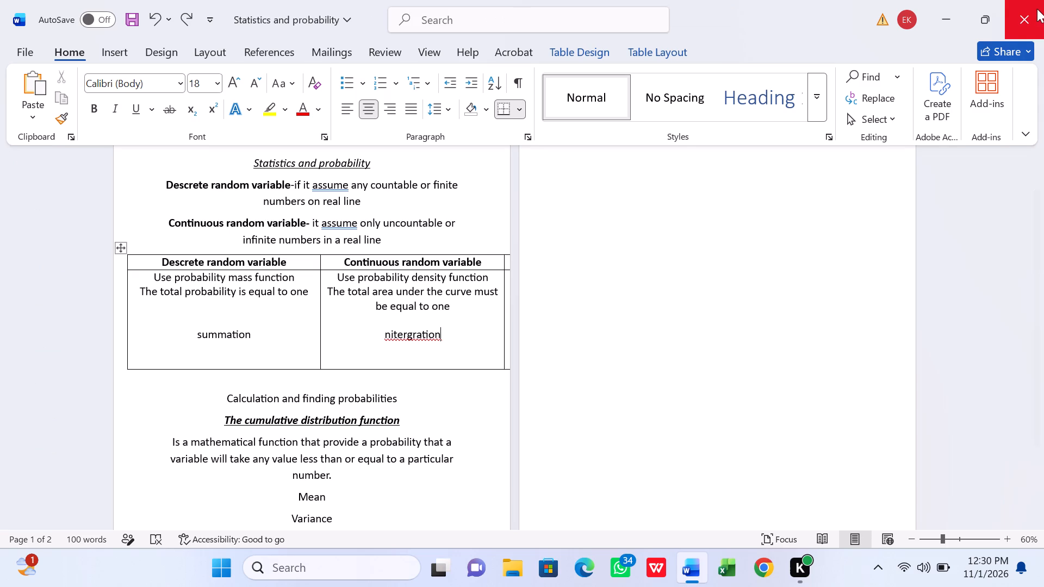
# Close the "Statistics and probability" document.
pyautogui.click(1027, 14)
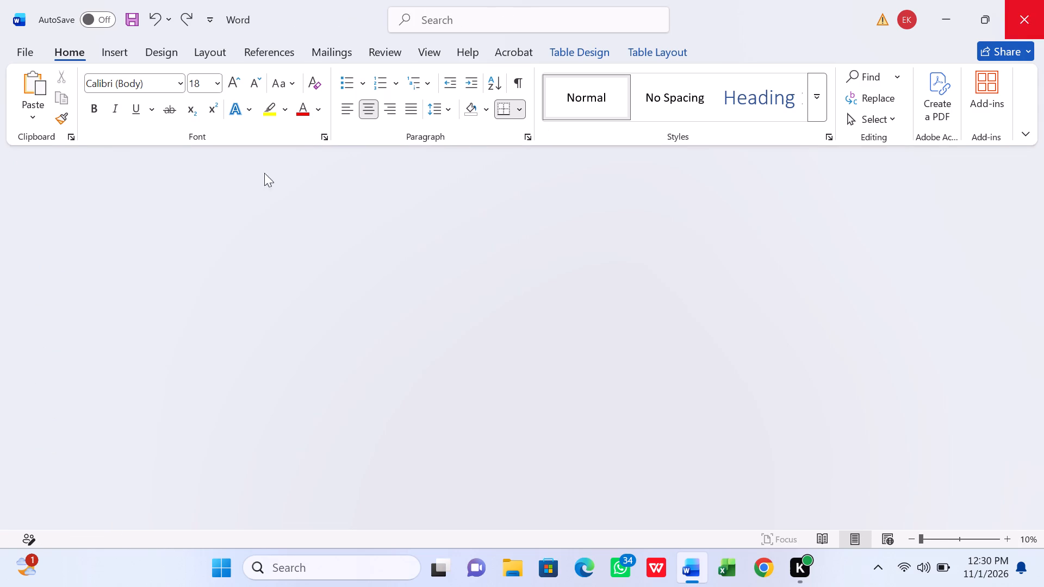